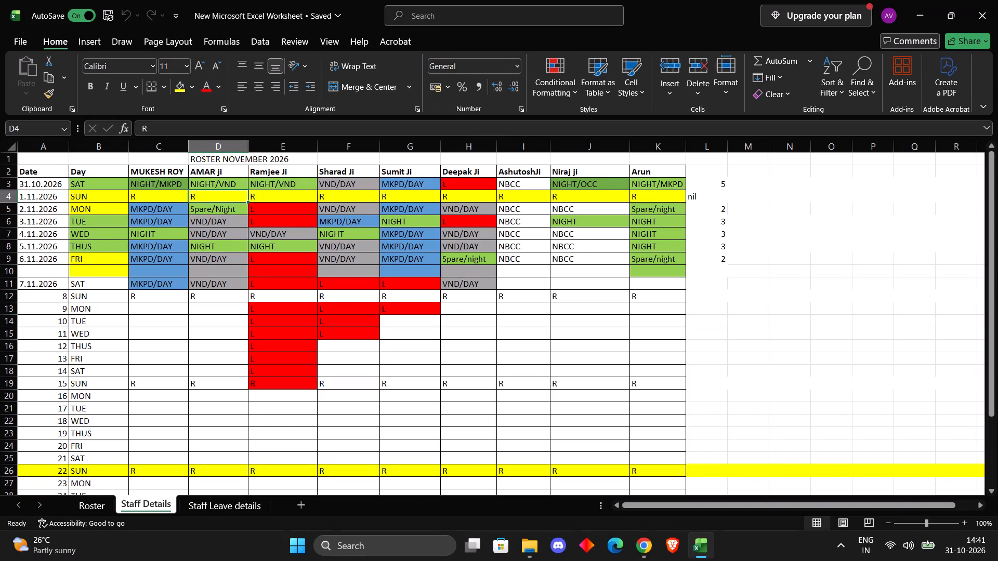
Clear the existing date from cell A3 in the SAT row of the Staff Details sheet.
double_click(28, 181)
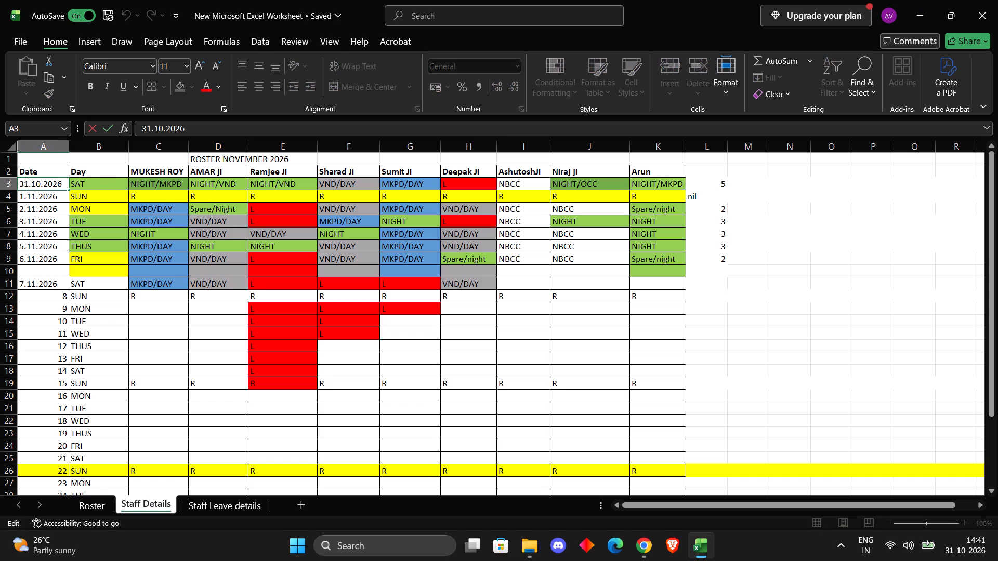
key("slash")
key("Insert")
key("End")
key("BackSpace")
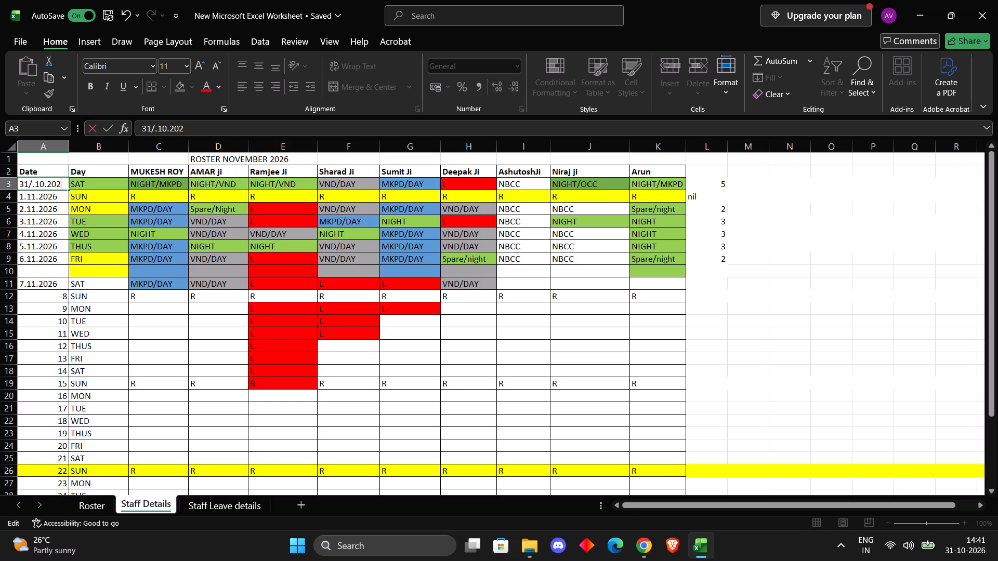
key("BackSpace")
key("BackSpace")
key("BackSpace")
key("BackSpace")
key("BackSpace")
key("BackSpace")
key("BackSpace")
key("BackSpace")
key("BackSpace")
key("BackSpace")
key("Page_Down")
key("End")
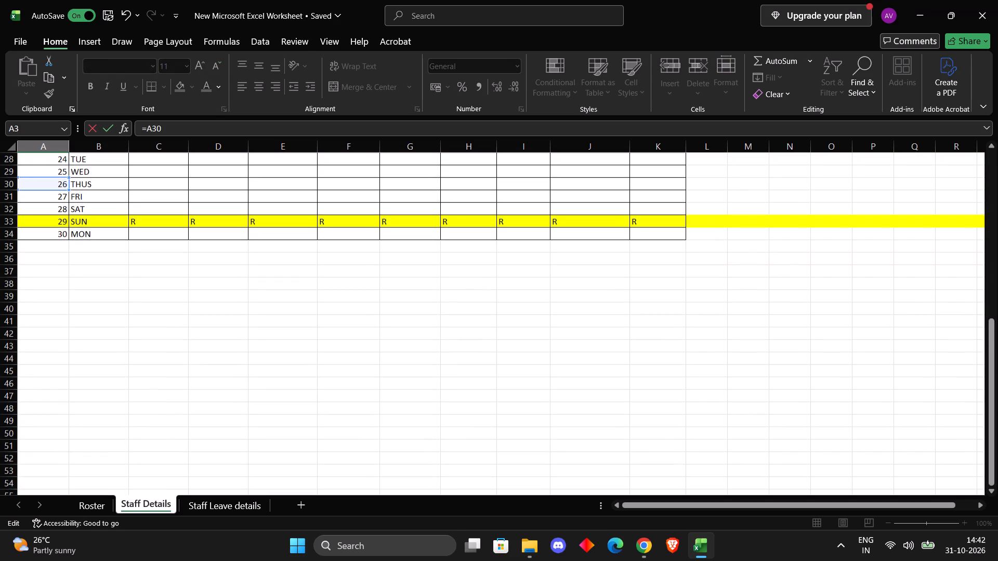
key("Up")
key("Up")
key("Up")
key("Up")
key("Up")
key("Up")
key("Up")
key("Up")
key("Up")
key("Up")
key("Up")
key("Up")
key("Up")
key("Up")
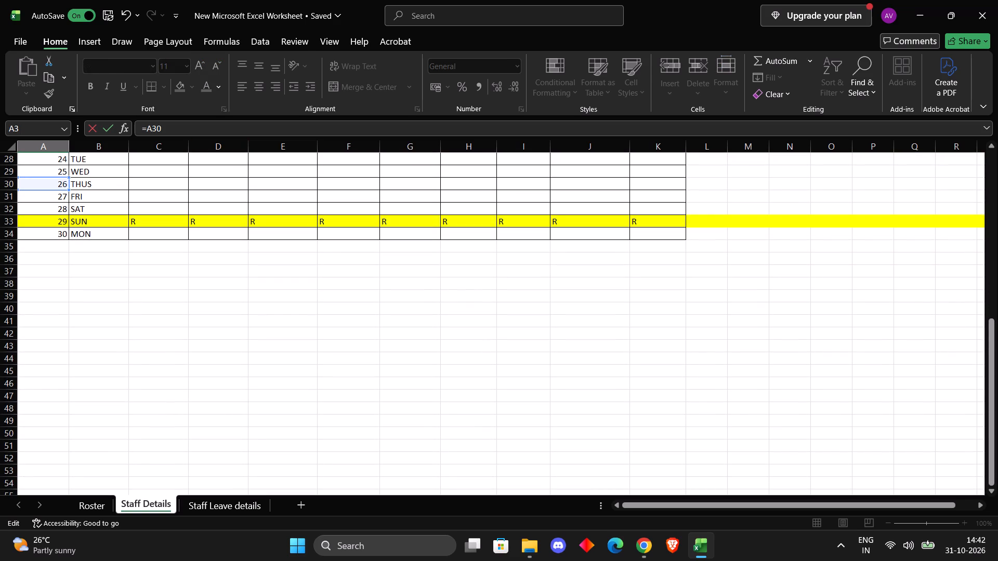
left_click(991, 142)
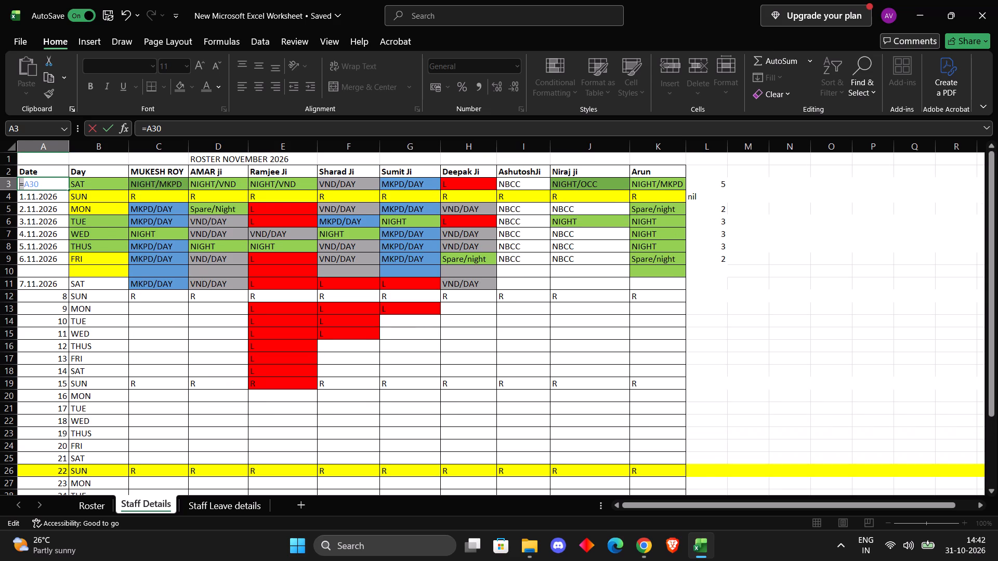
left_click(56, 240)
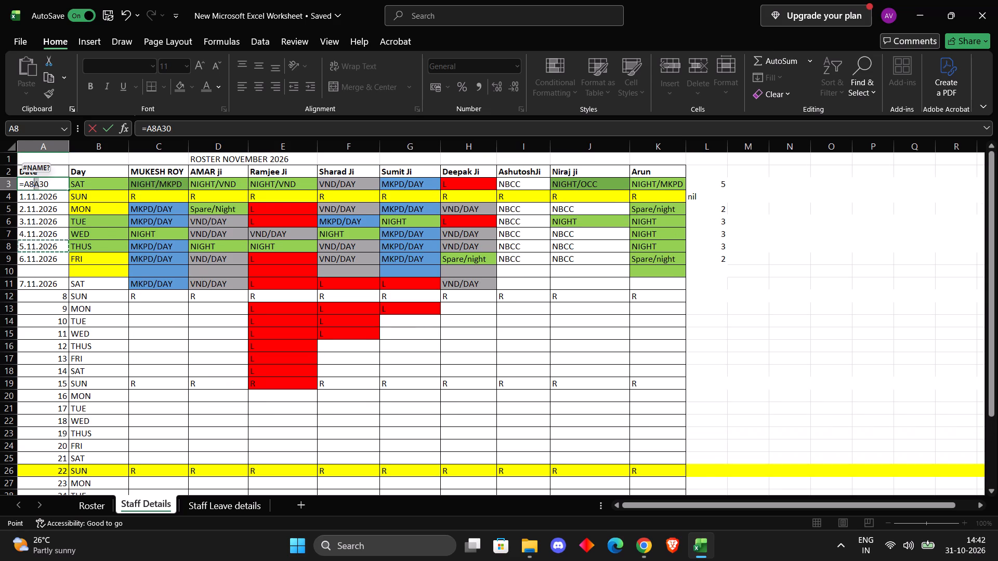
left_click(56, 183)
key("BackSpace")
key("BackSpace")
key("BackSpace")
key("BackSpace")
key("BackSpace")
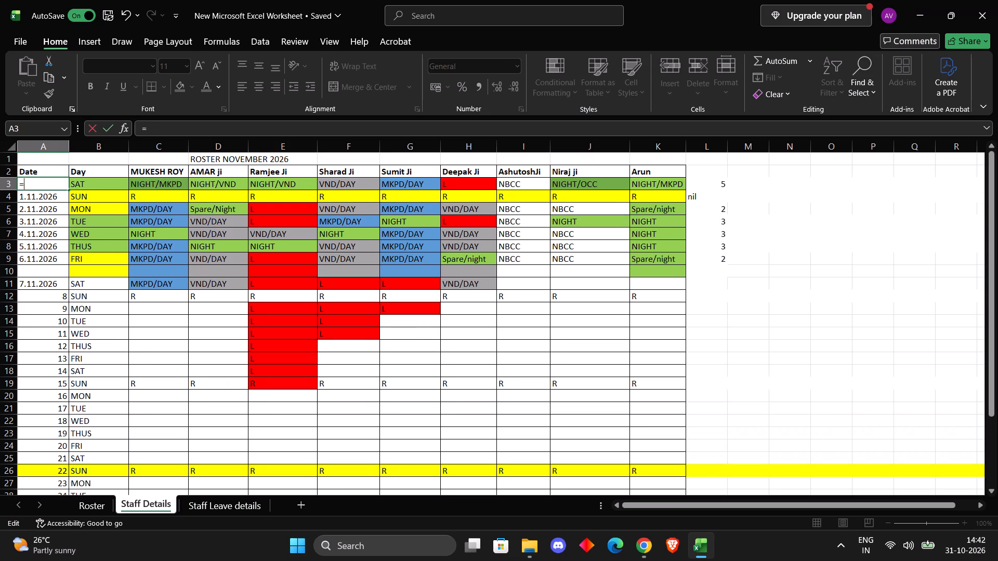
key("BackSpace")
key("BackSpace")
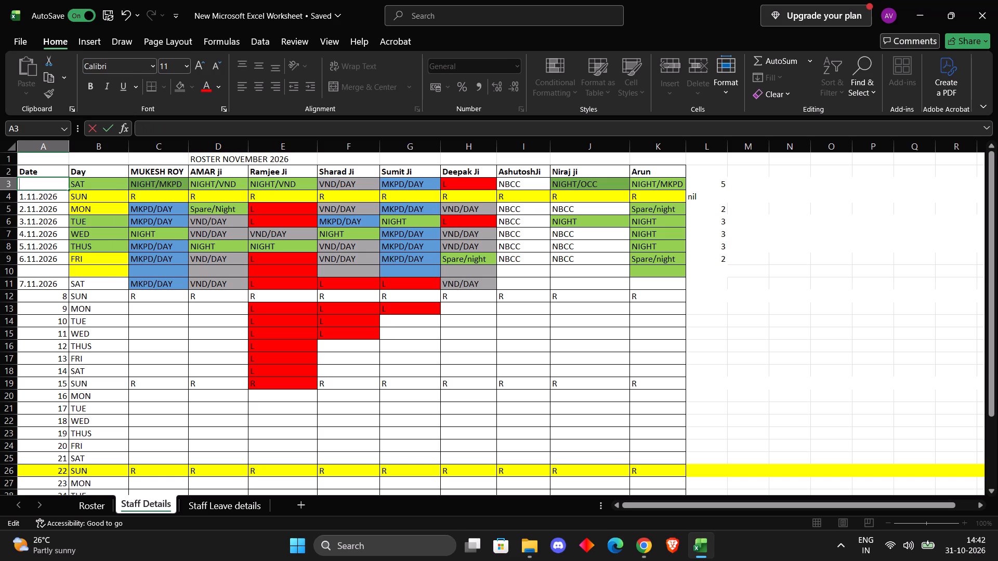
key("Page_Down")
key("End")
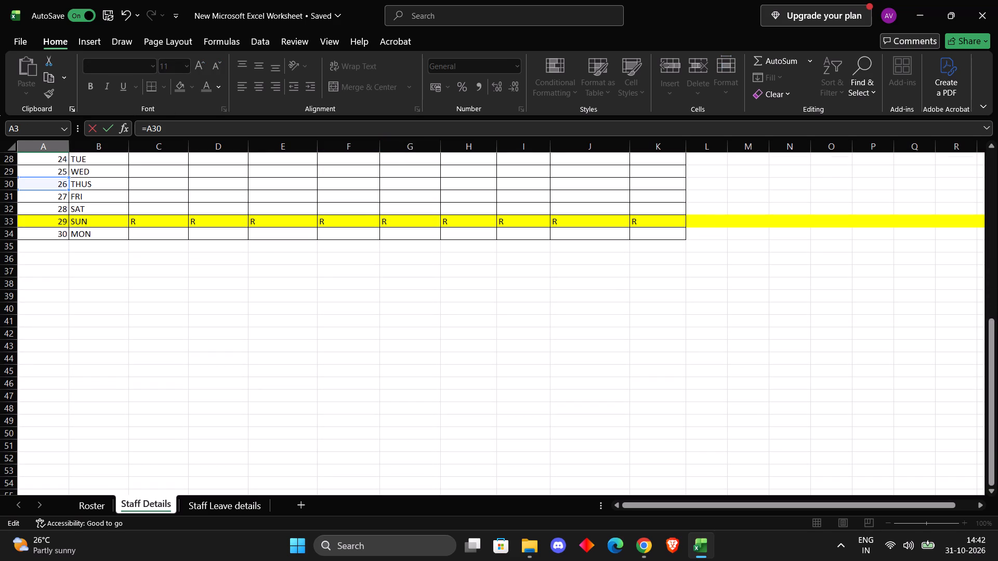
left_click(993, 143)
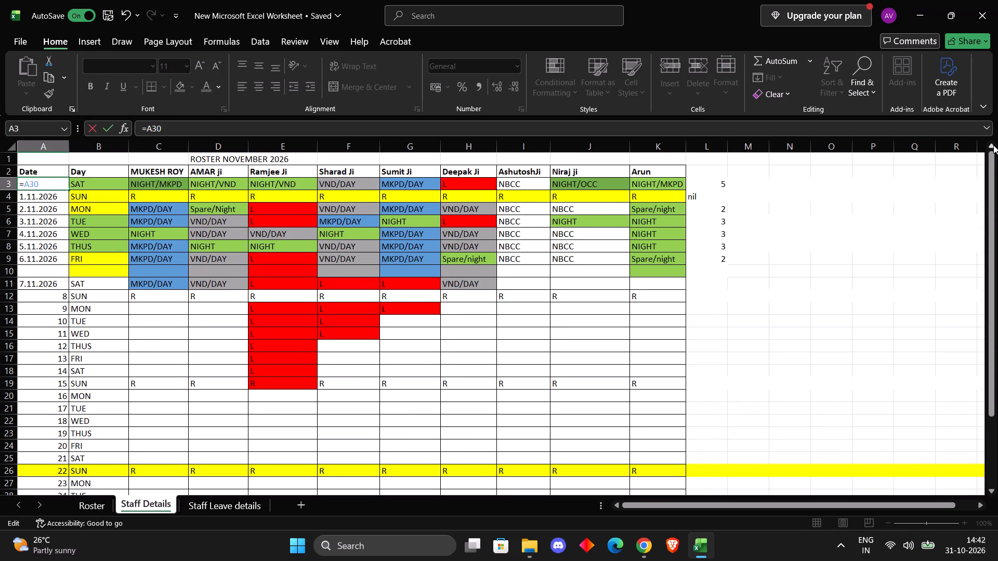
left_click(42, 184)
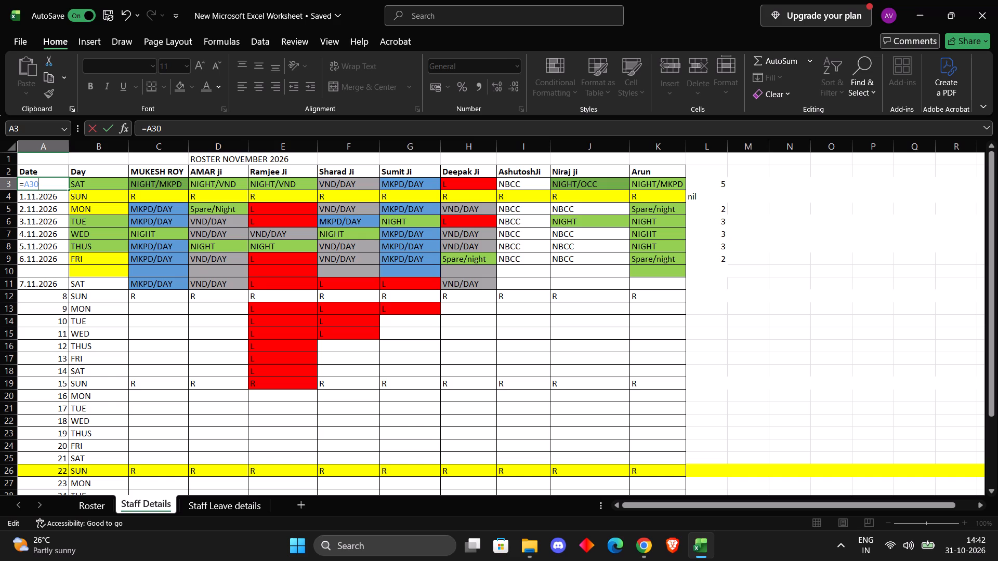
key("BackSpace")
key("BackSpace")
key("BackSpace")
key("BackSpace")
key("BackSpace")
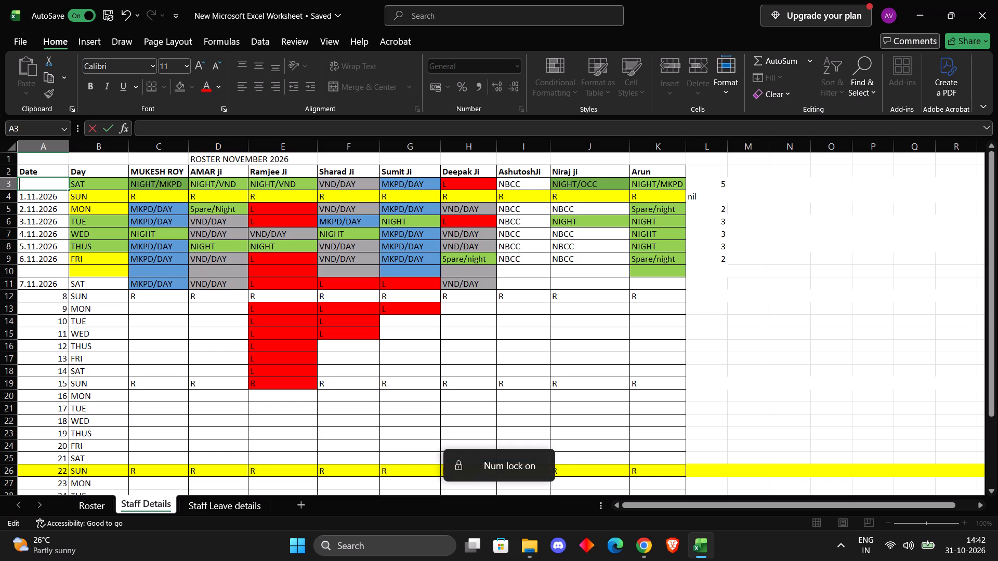
Enter the date range 31.10/01.112026 in cell A3.
left_click(33, 184)
type("31")
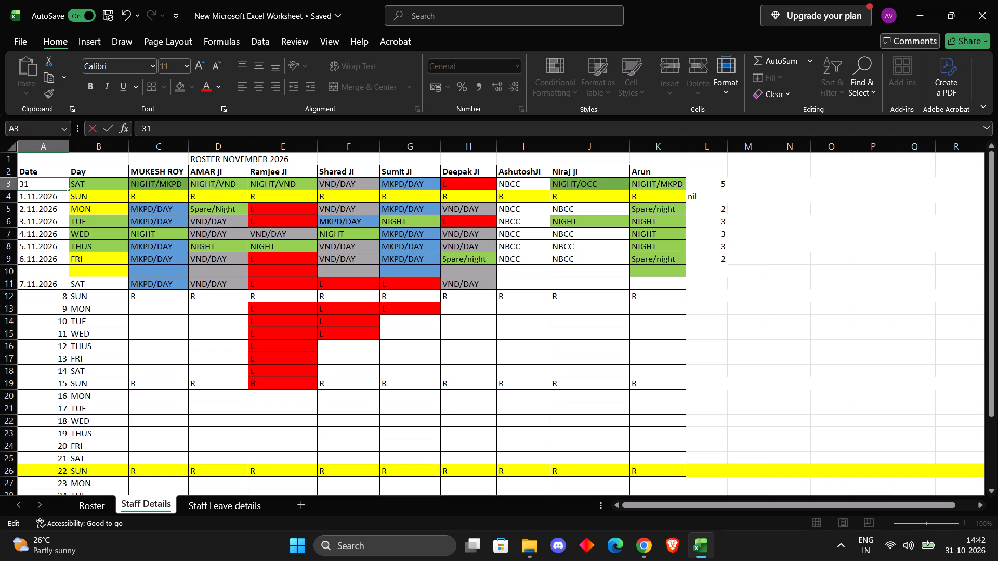
type(".10")
key("slash")
type("01.11")
type("202")
key("6")
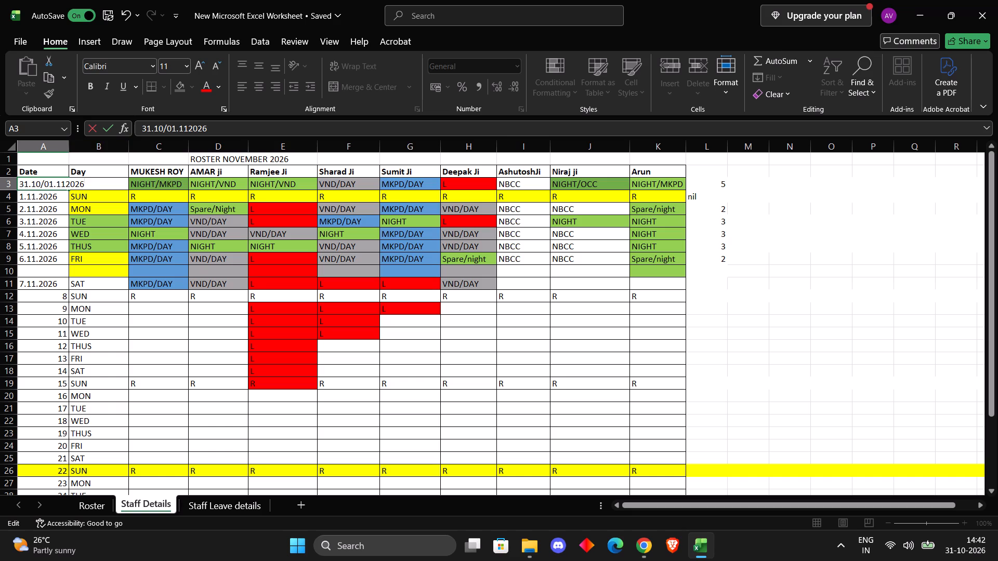
Widen the Date column so the full date range in A3 fits.
left_click(67, 150)
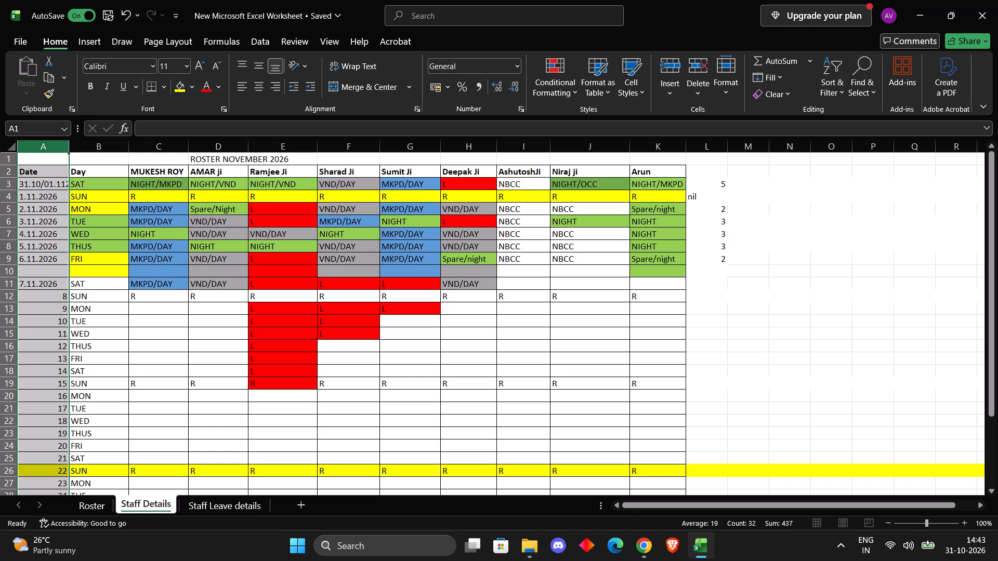
left_click_drag(68, 150, 93, 147)
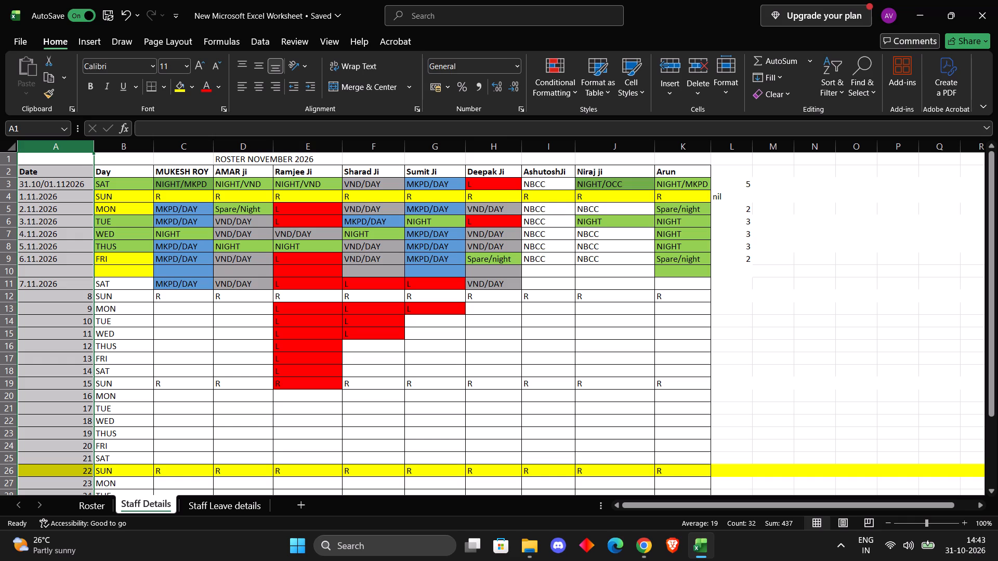
Change the MON date in A5 to 2/3.11.2026 and the TUE date in A6 to 3/4.11.2026.
double_click(24, 208)
left_click(24, 208)
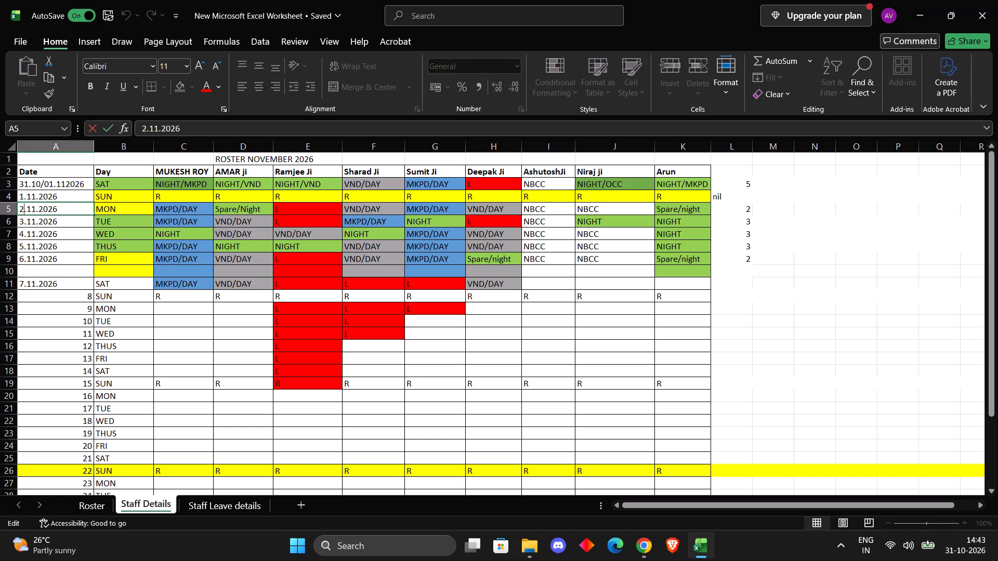
left_click(23, 209)
key("slash")
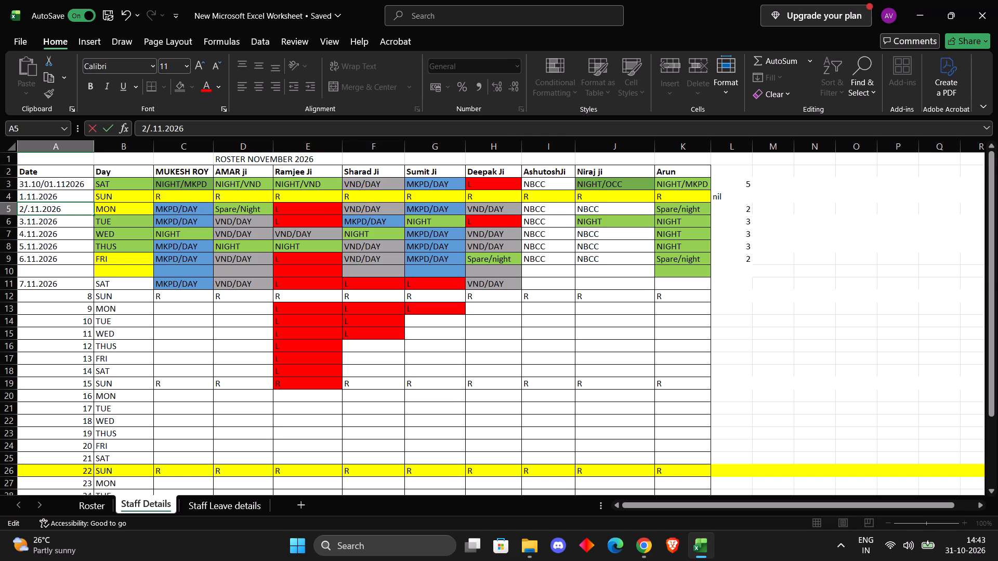
key("3")
double_click(23, 220)
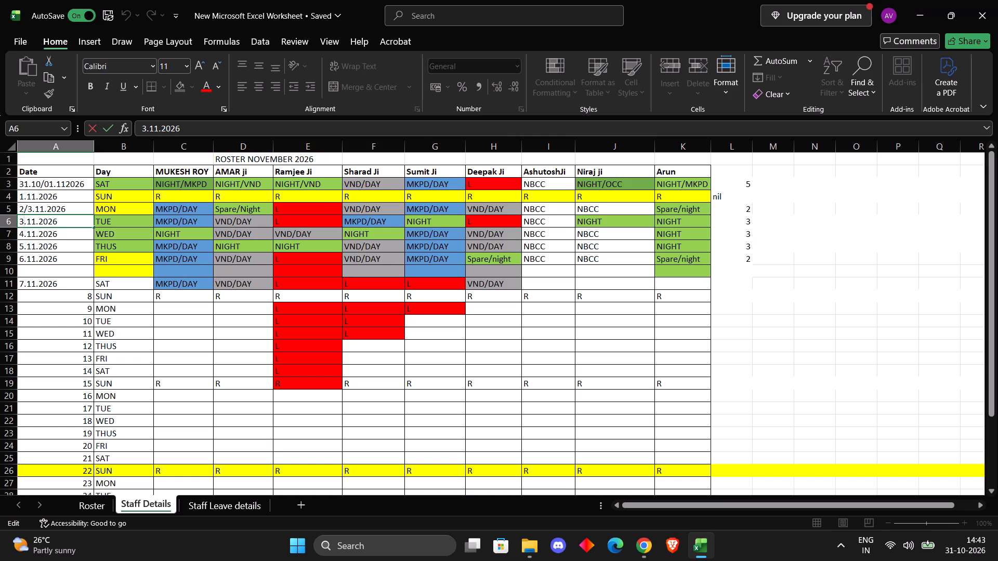
type("/4")
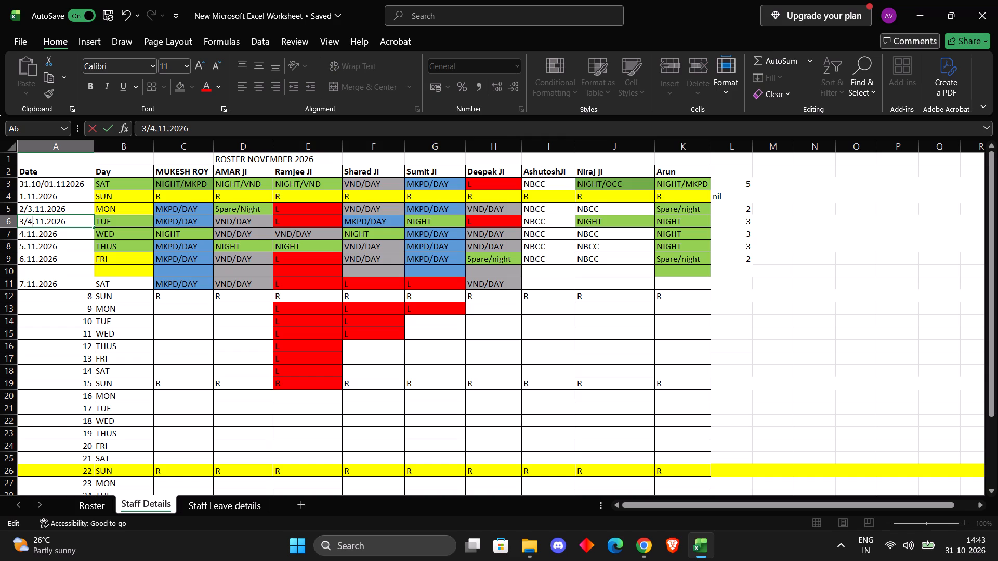
Change the WED date in A7 to 4/5.11.2026 and the THUS date in A8 to 5/6.11.2026.
left_click(35, 232)
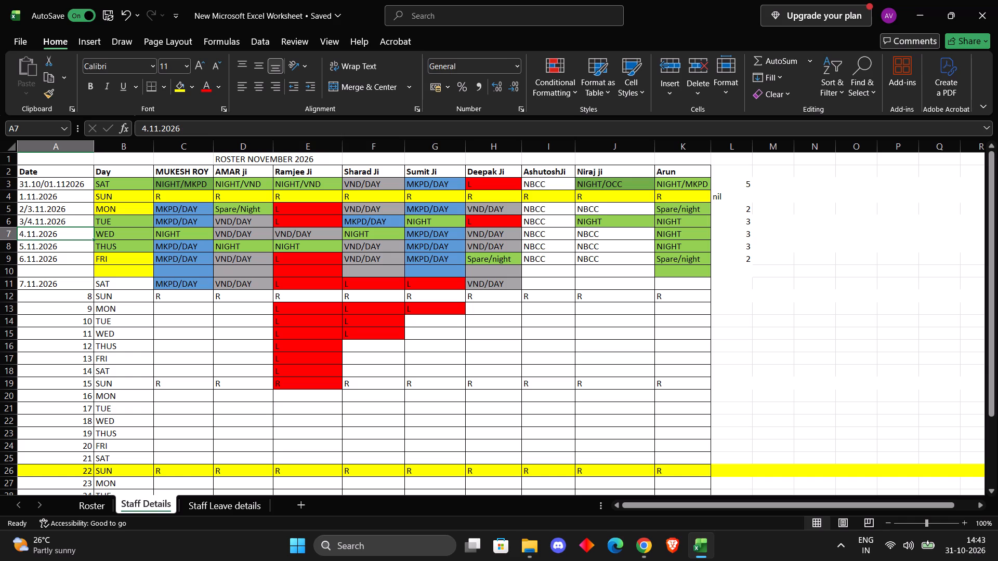
double_click(23, 233)
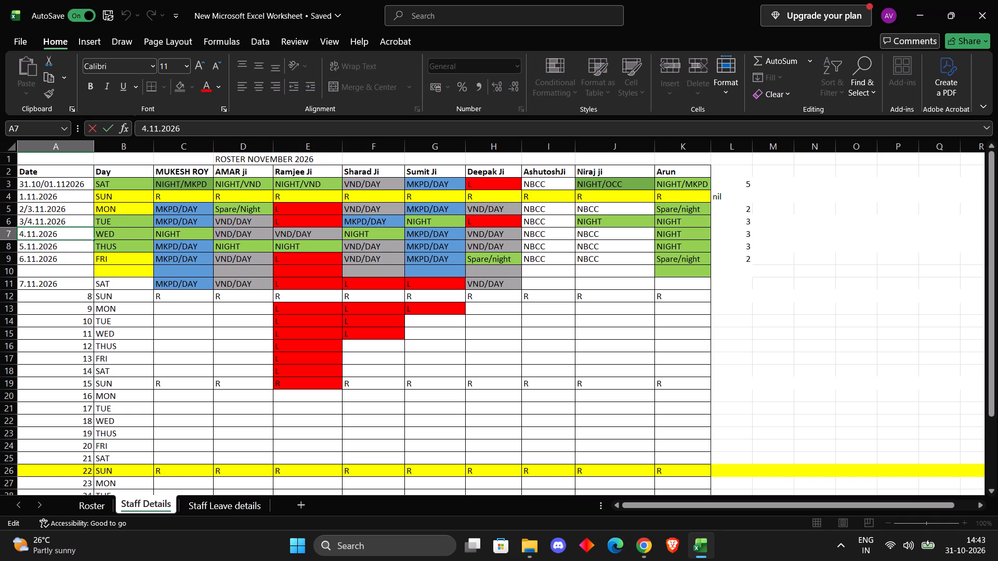
key("slash")
key("5")
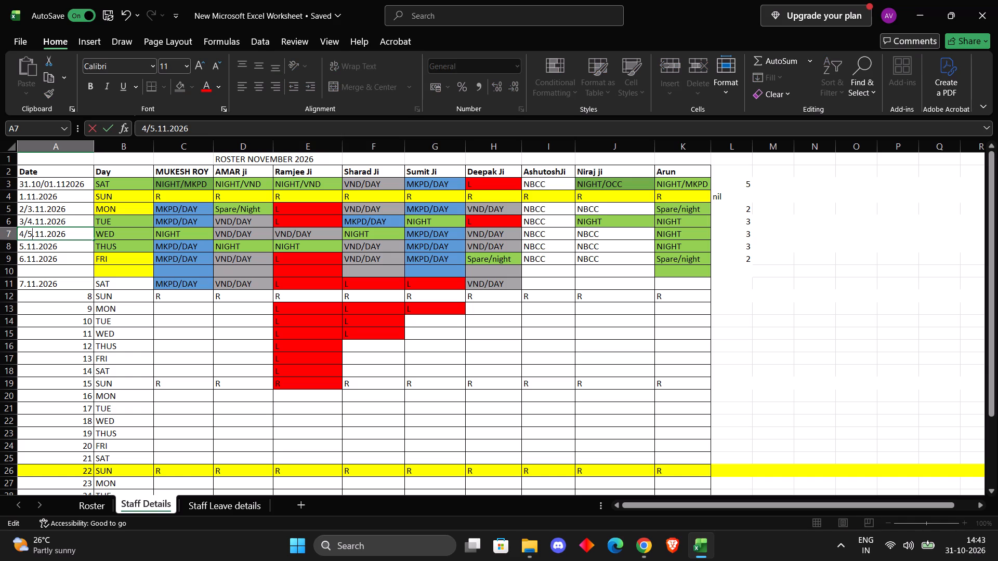
double_click(24, 245)
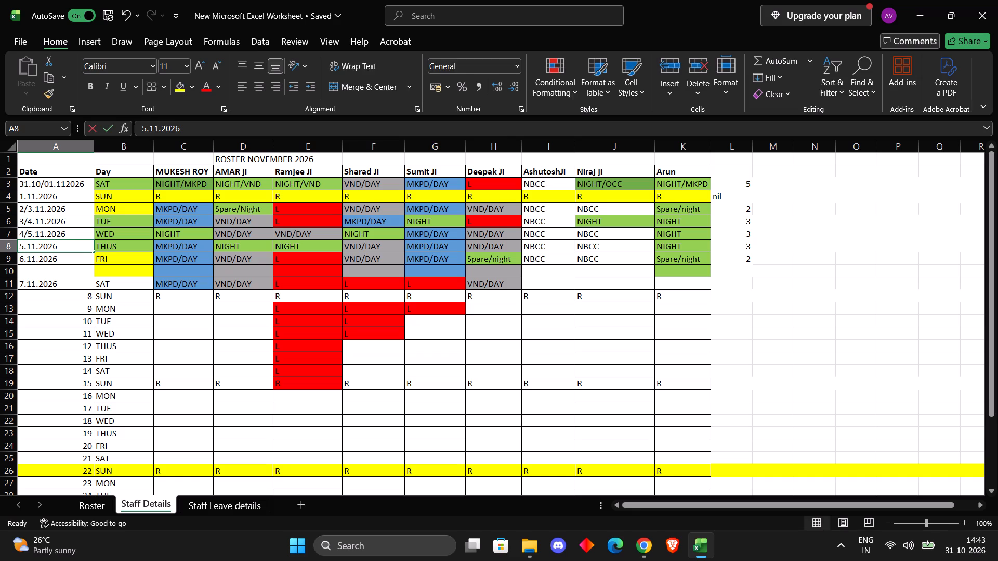
key("slash")
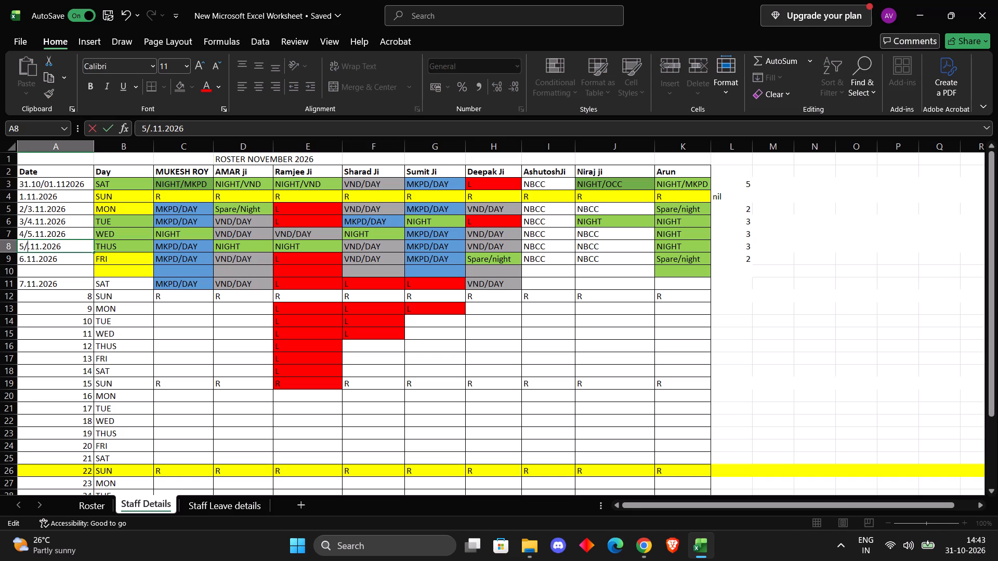
key("6")
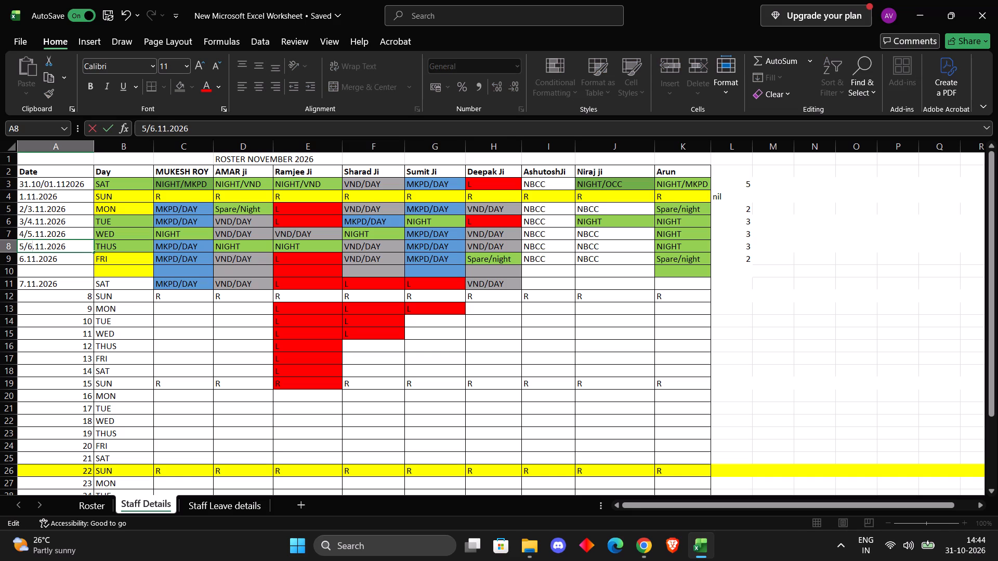
Change the FRI date in A9 to 6/7.11.2026.
double_click(24, 258)
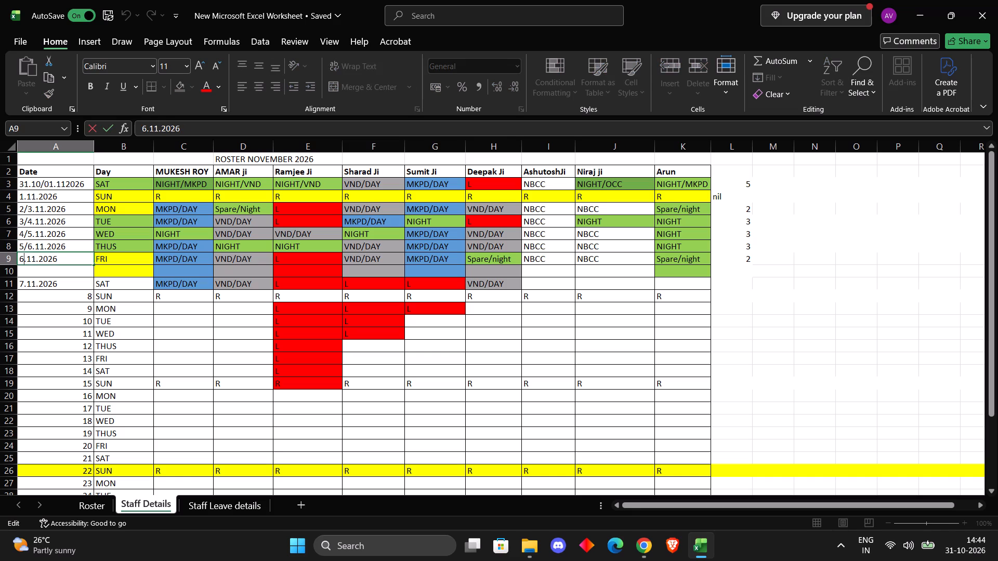
key("slash")
key("7")
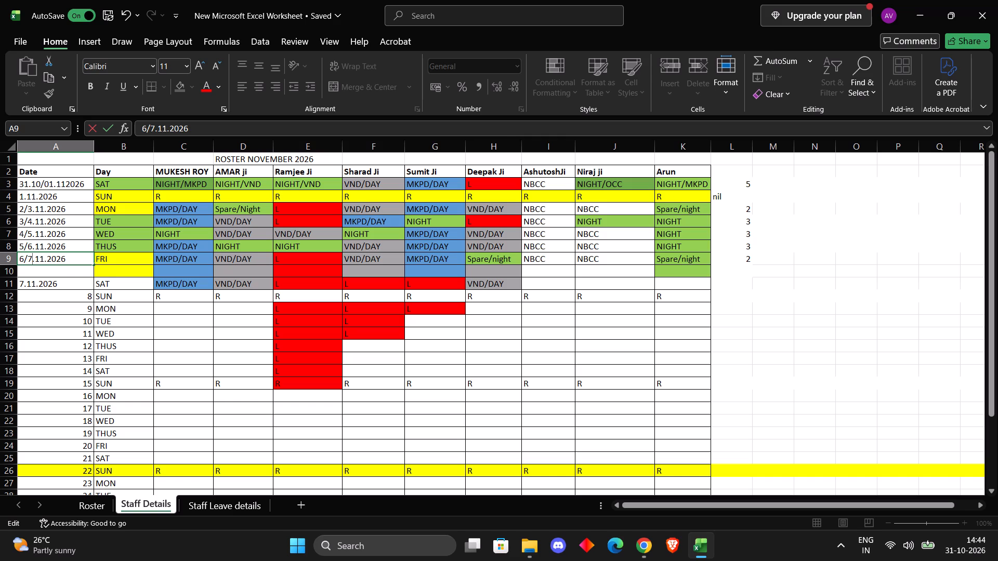
left_click(311, 234)
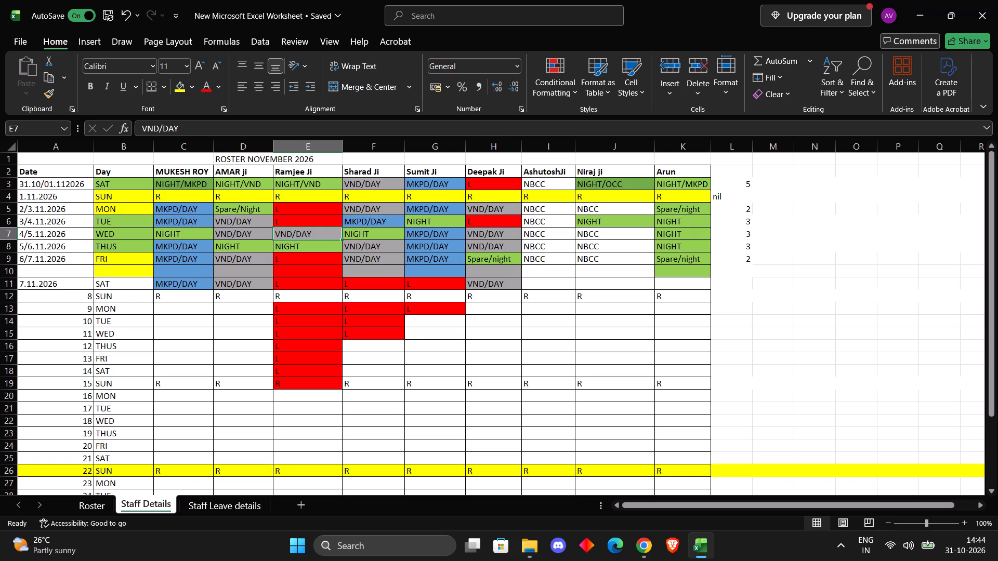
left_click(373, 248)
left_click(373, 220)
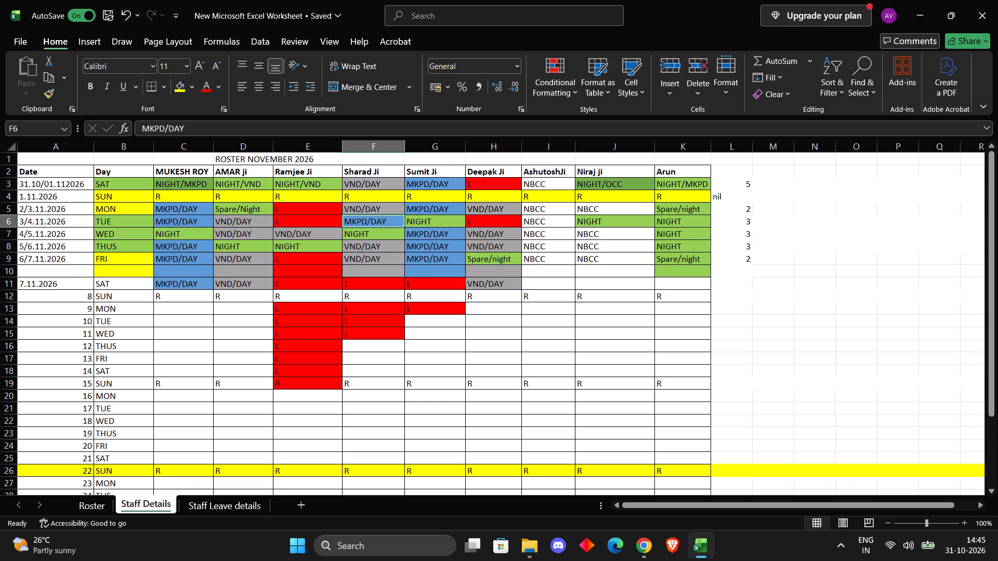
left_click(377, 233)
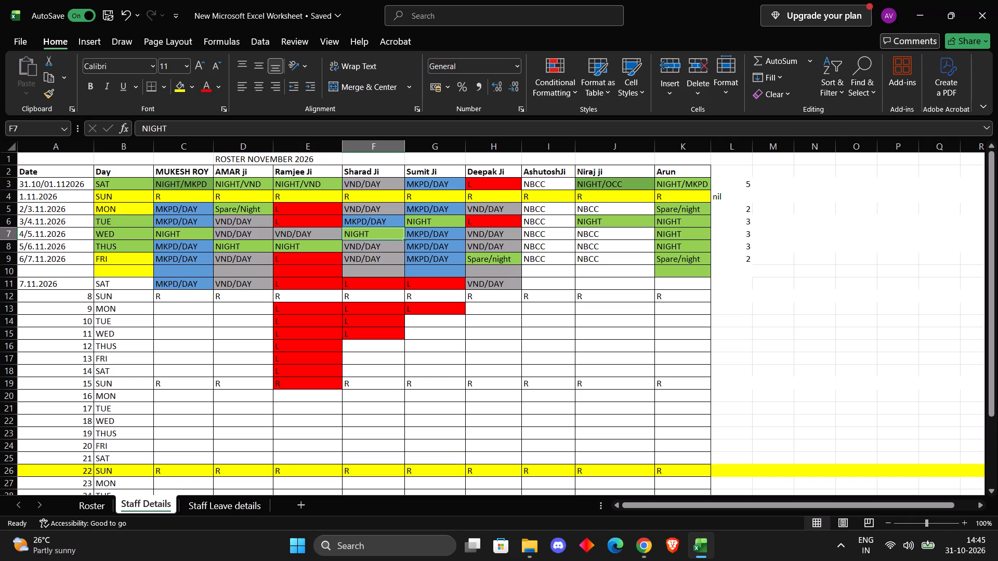
Extend the TUE shift entry in C6 to read MKPD/DAY and NIGH.
double_click(206, 221)
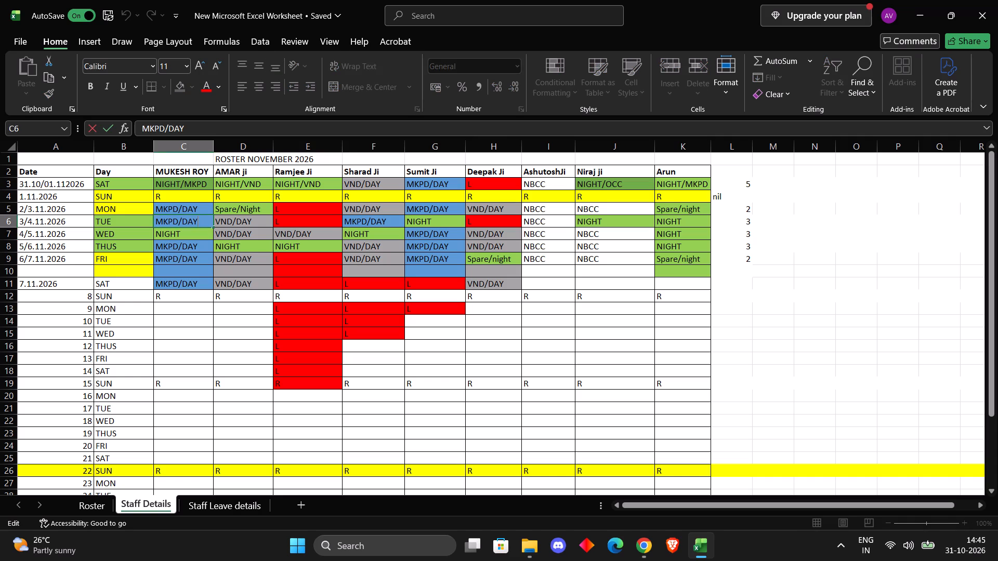
key("space")
type("and")
key("space")
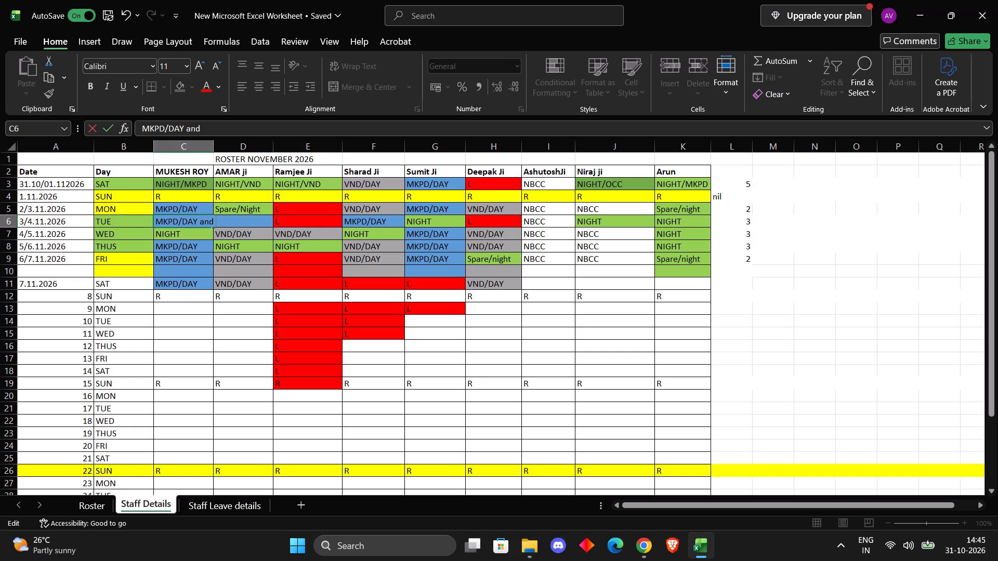
type("NI")
type("GH")
Widen column C to about 22 so the longer shift entry in C6 fits.
left_click(215, 149)
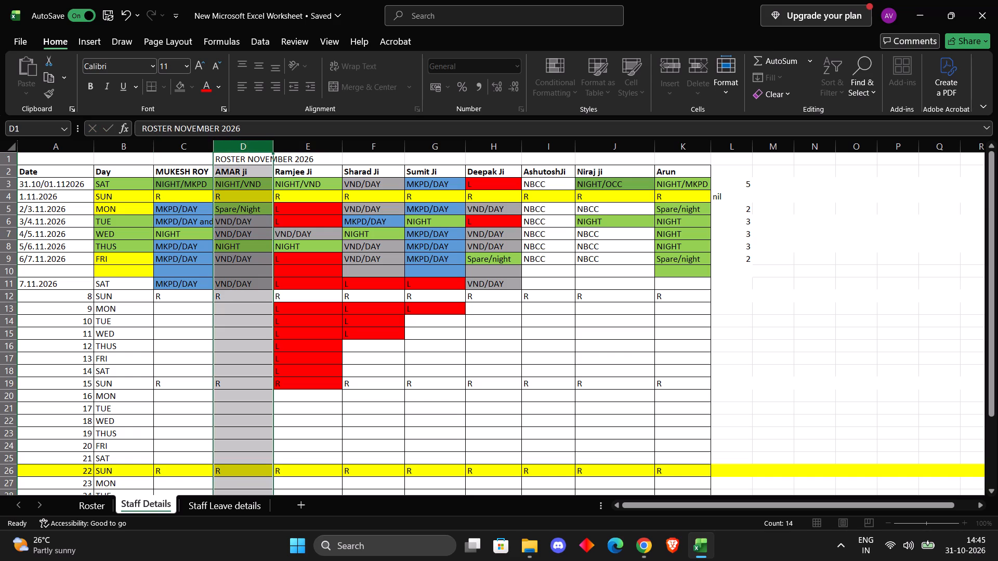
left_click(215, 149)
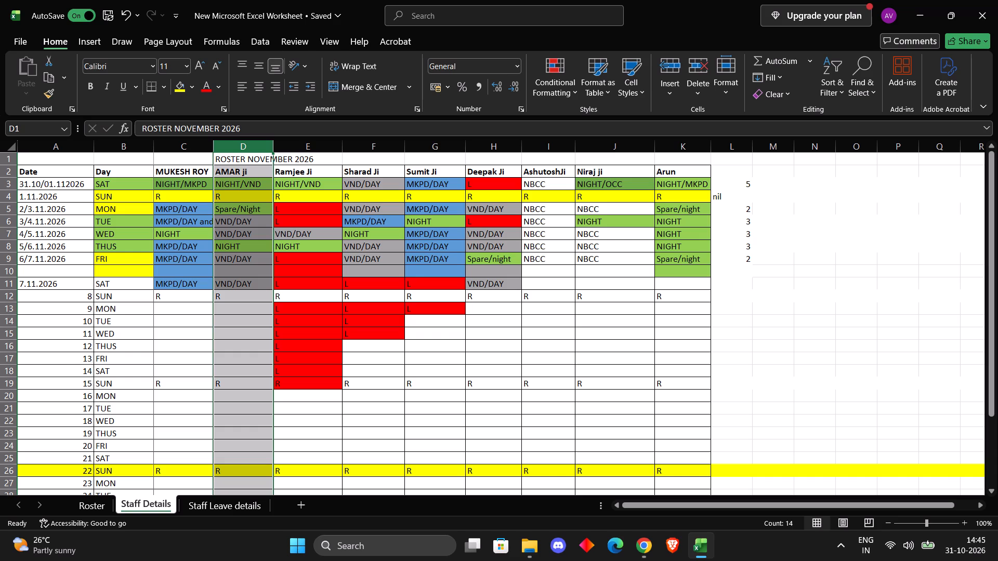
left_click_drag(215, 149, 264, 153)
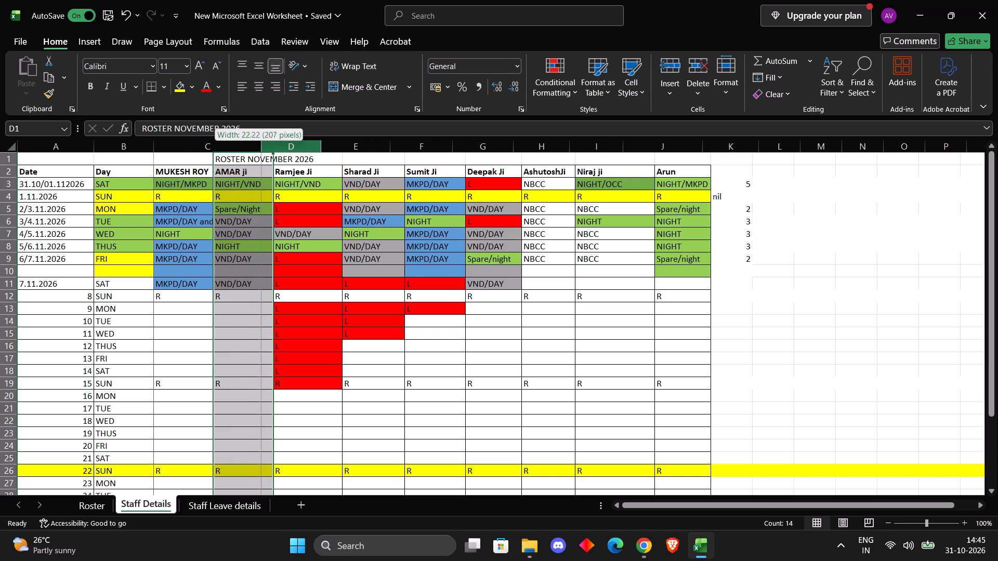
left_click_drag(264, 153, 264, 153)
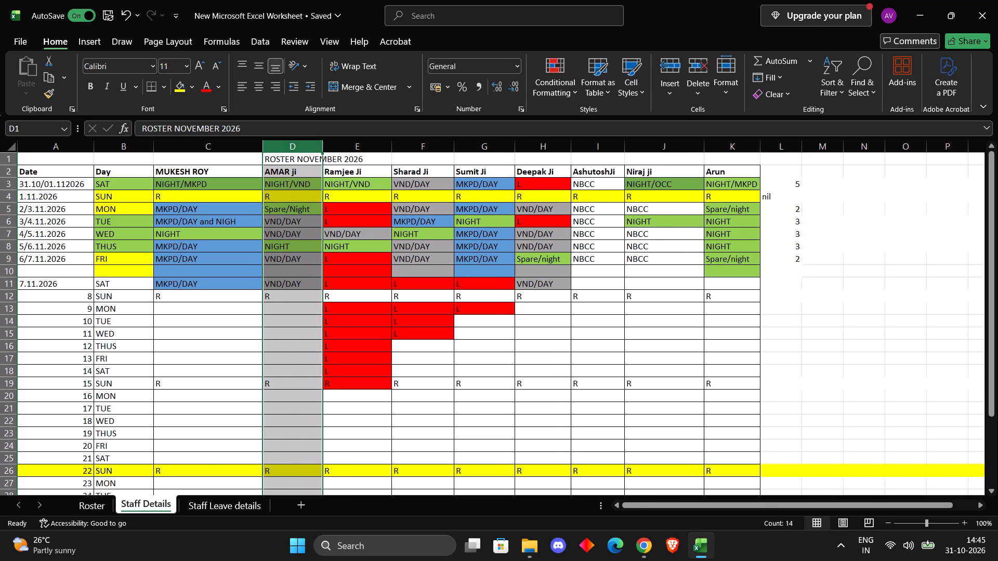
Extend the WED shift entry in D7 to read VND/DAY and NIGHT.
left_click(217, 234)
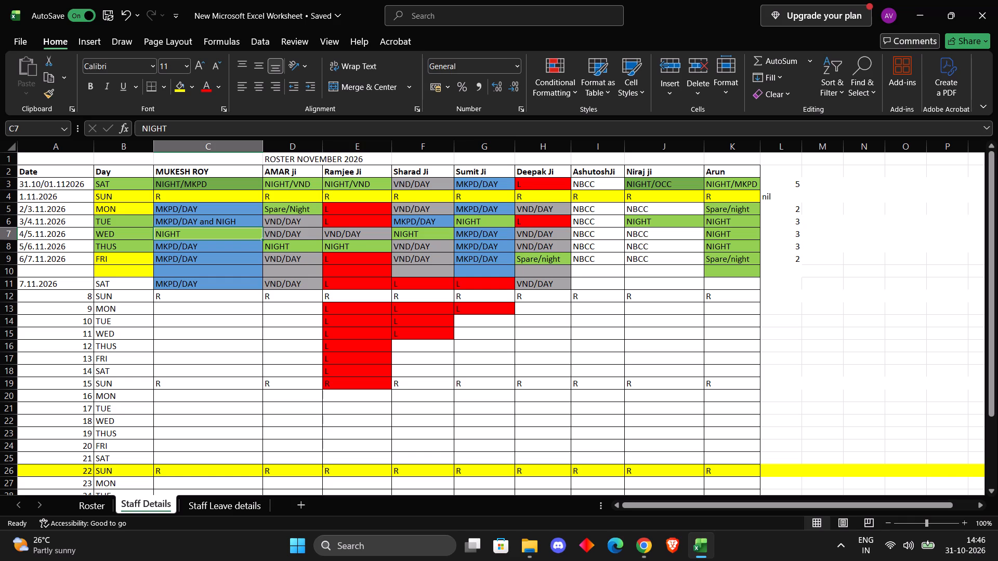
double_click(309, 232)
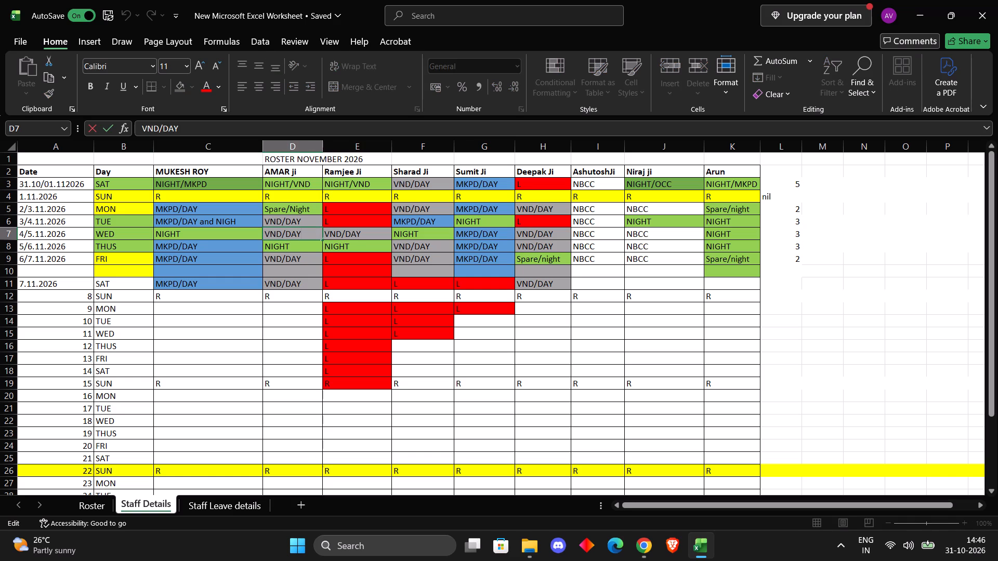
key("space")
type("an")
key("g")
key("BackSpace")
key("d")
key("space")
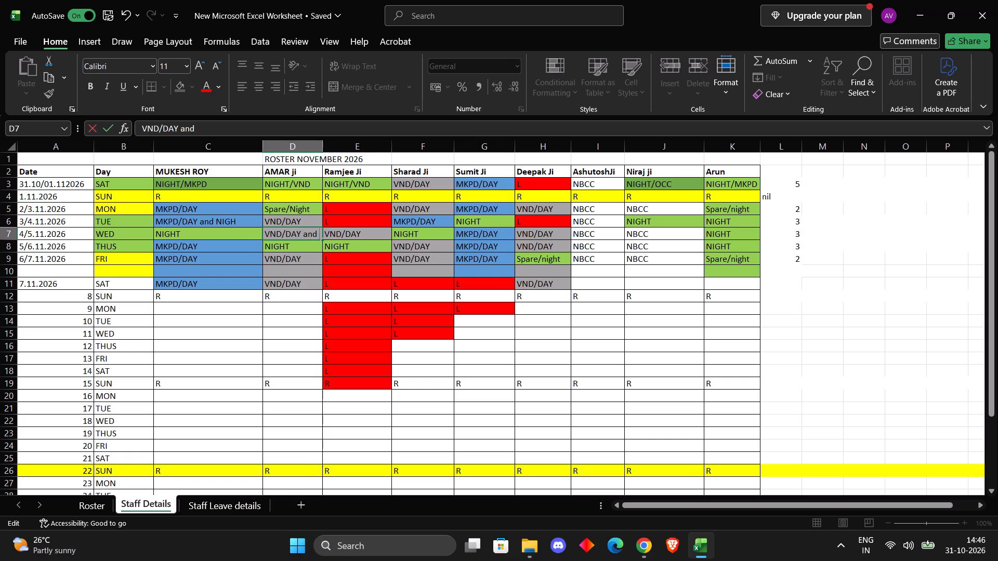
type("NIGHT")
Auto-fit the width of column D to its contents.
double_click(321, 149)
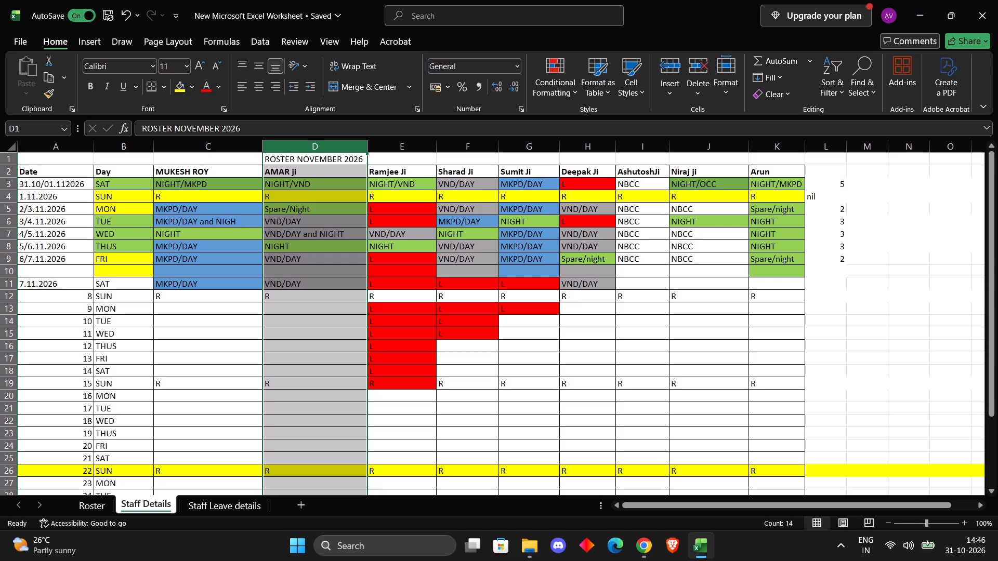
Correct the TUE shift entry in C6 to MKPD/DAY and NIGHT.
left_click(252, 220)
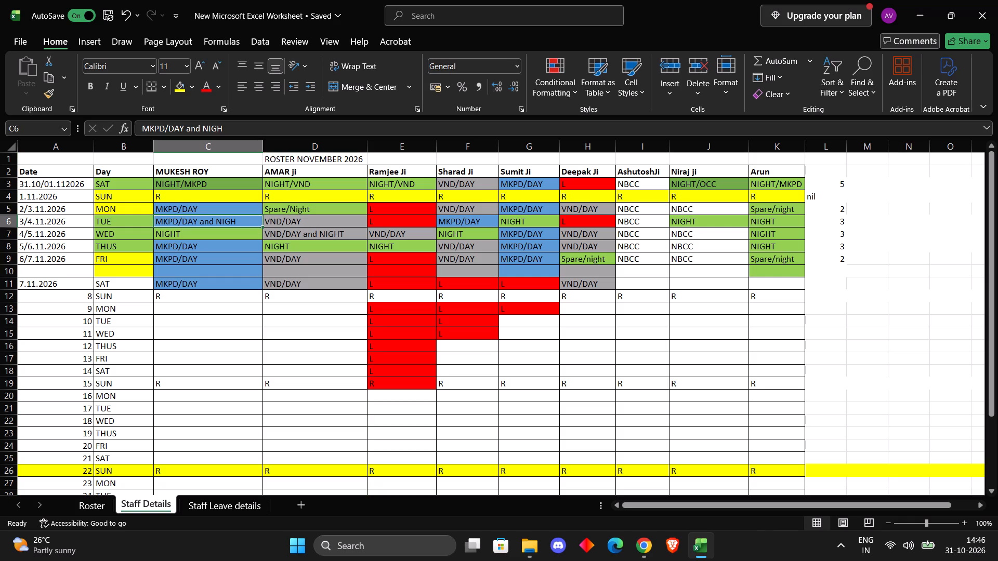
left_click(237, 128)
key("shift+t")
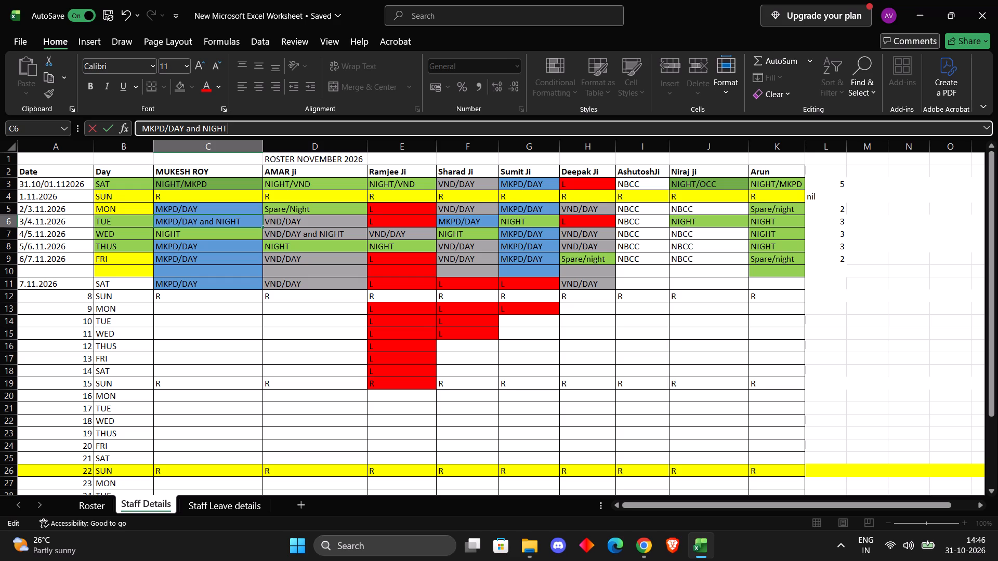
Extend the WED shift entry in E7 to read VND/DAY and NIGHT.
double_click(414, 234)
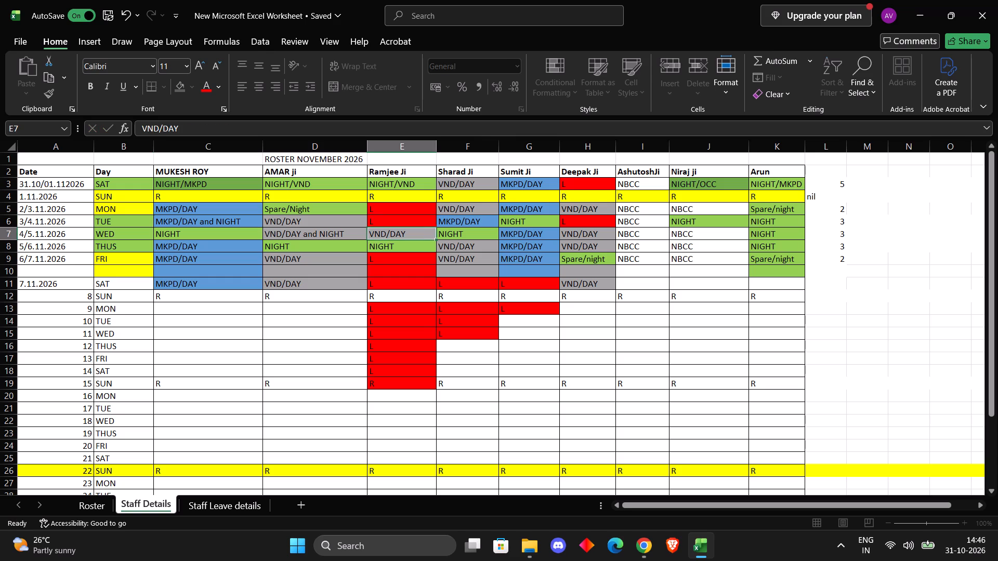
key("space")
type("and")
key("space")
type("NIGHT")
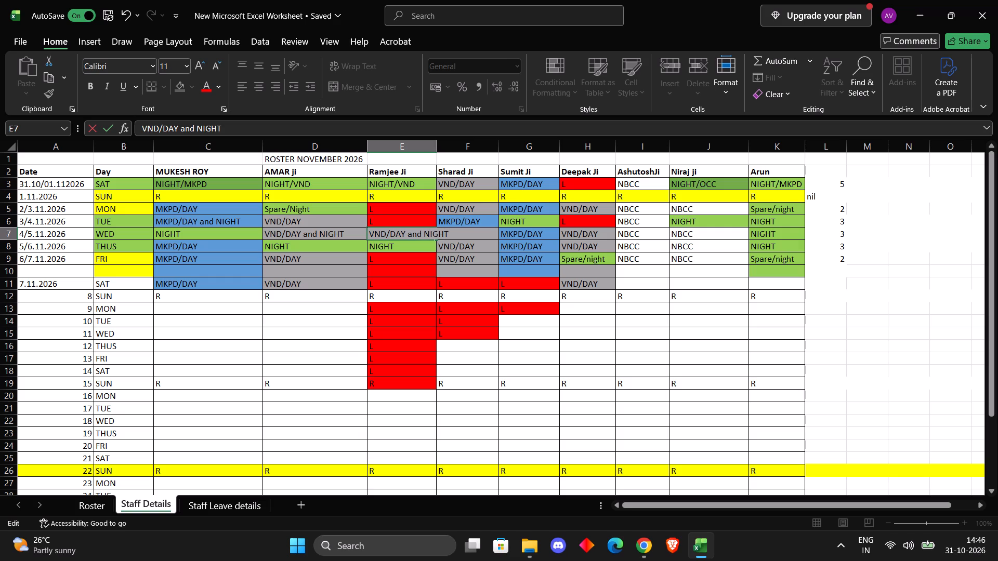
left_click(409, 236)
left_click_drag(409, 236, 406, 247)
left_click(406, 247)
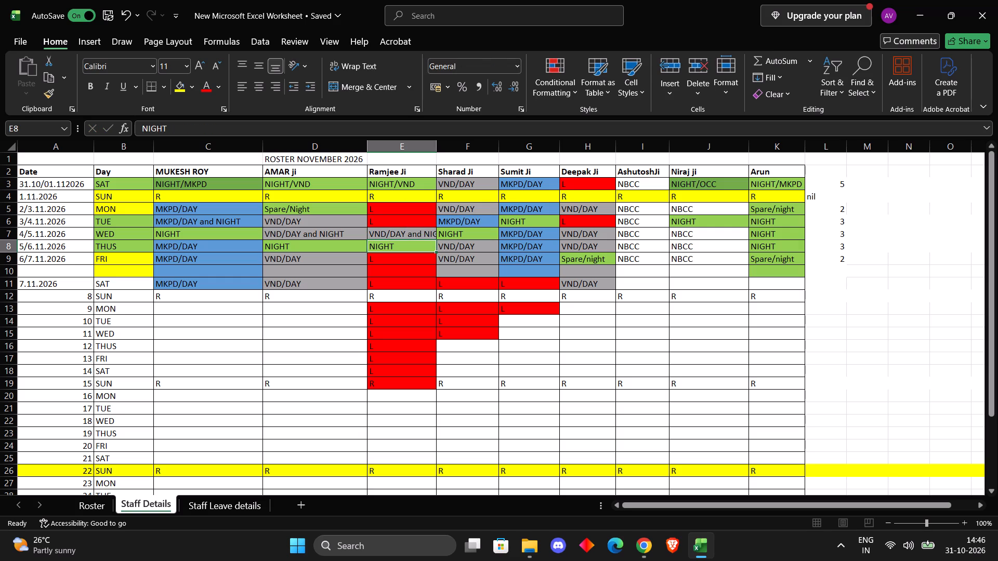
left_click(417, 270)
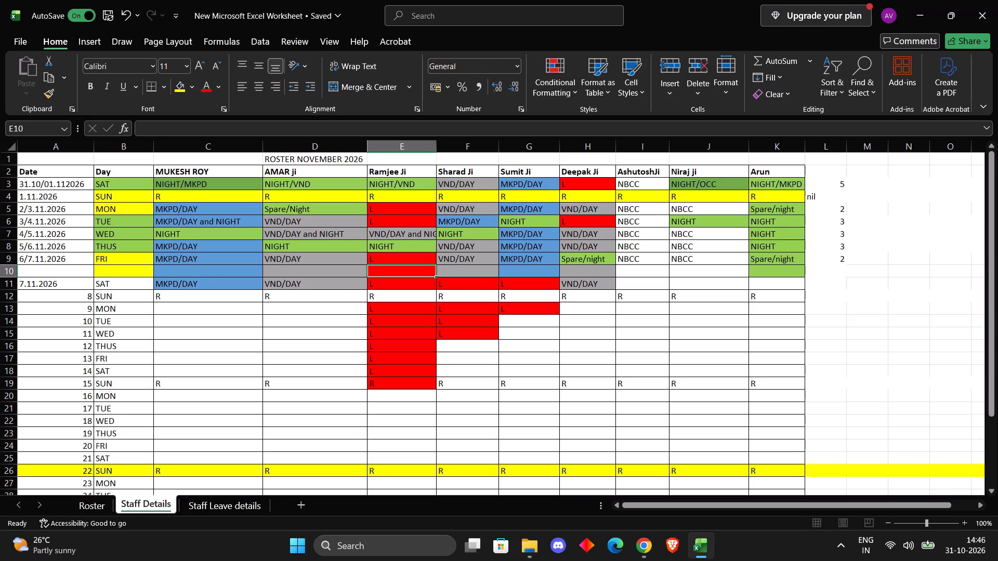
Widen column E just enough for the full shift entry in E7 to fit.
left_click(438, 145)
left_click_drag(439, 142, 452, 142)
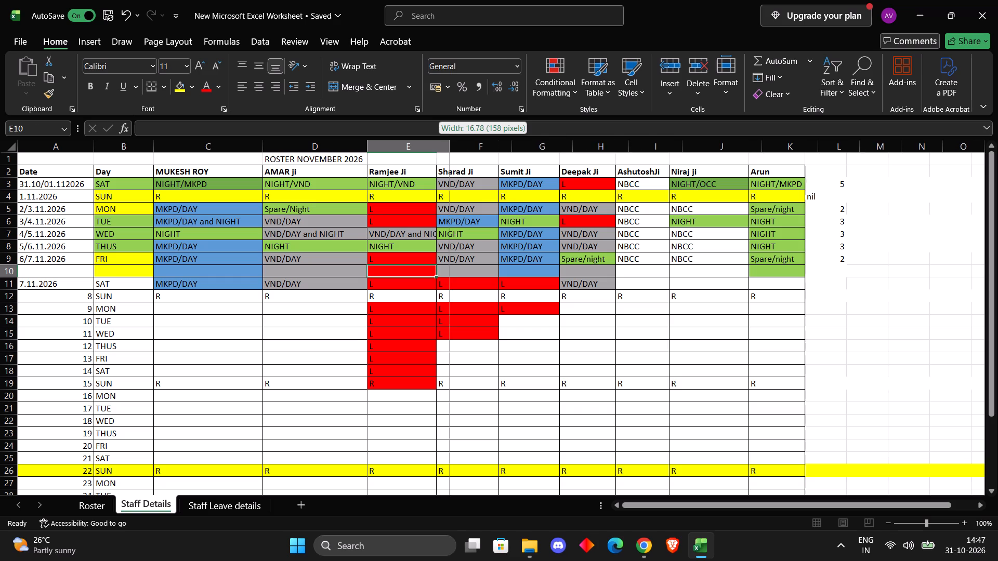
left_click_drag(452, 142, 451, 142)
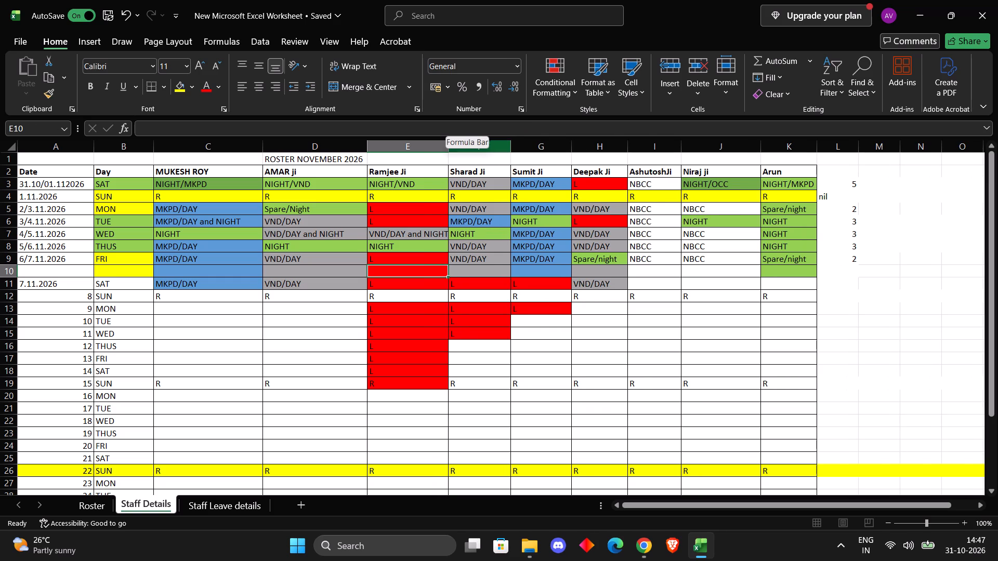
left_click_drag(449, 151, 489, 151)
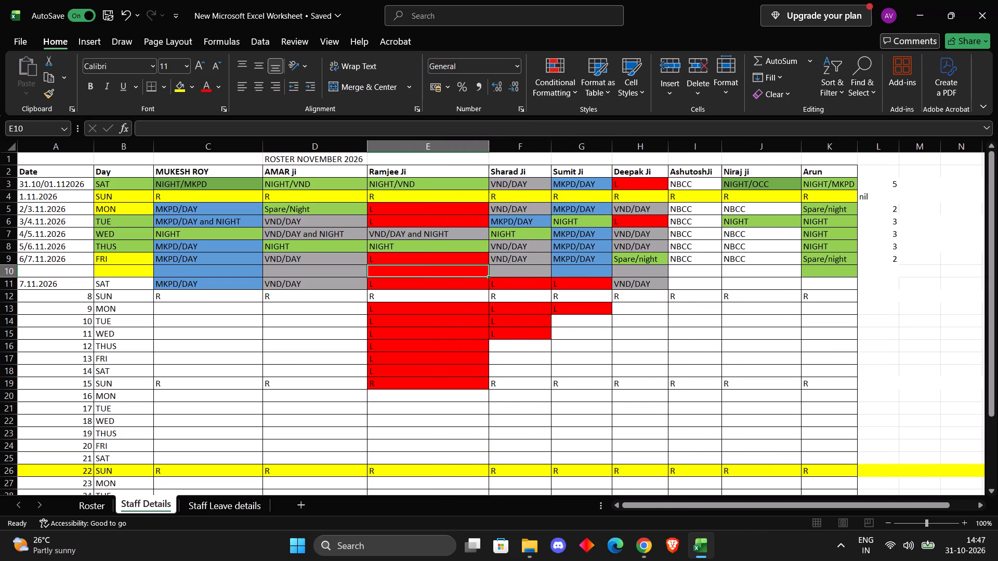
left_click(489, 145)
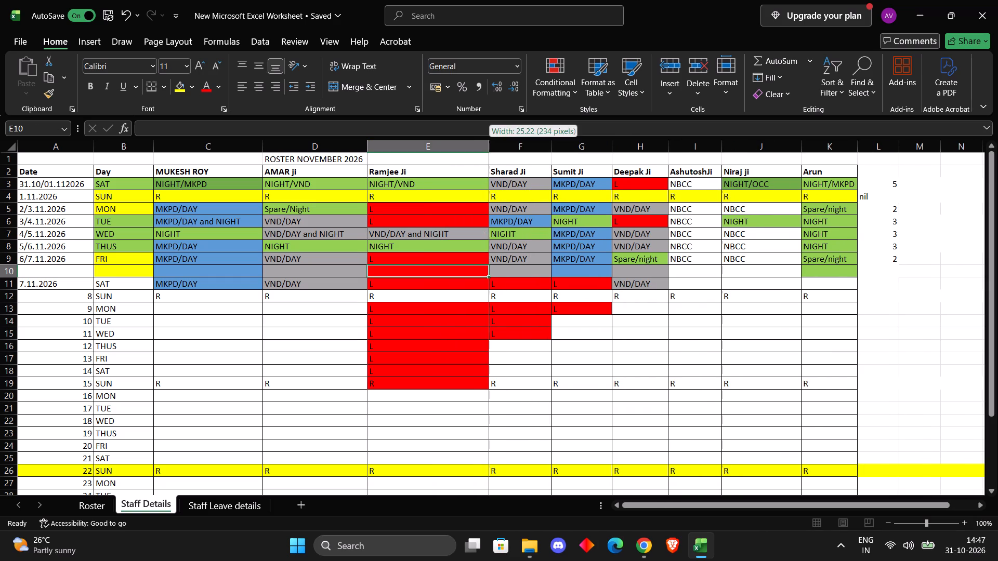
left_click_drag(489, 145, 467, 153)
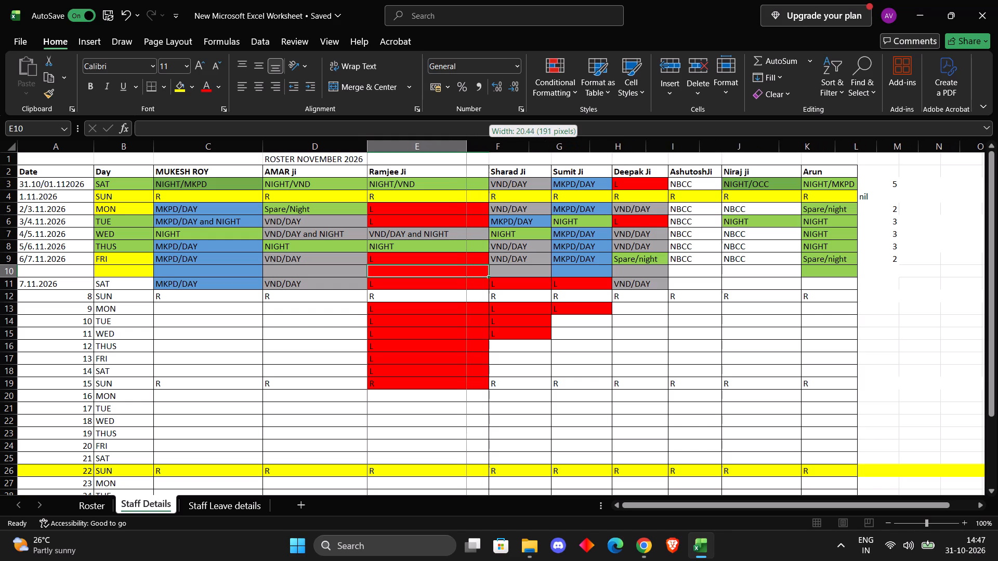
left_click_drag(467, 153, 458, 156)
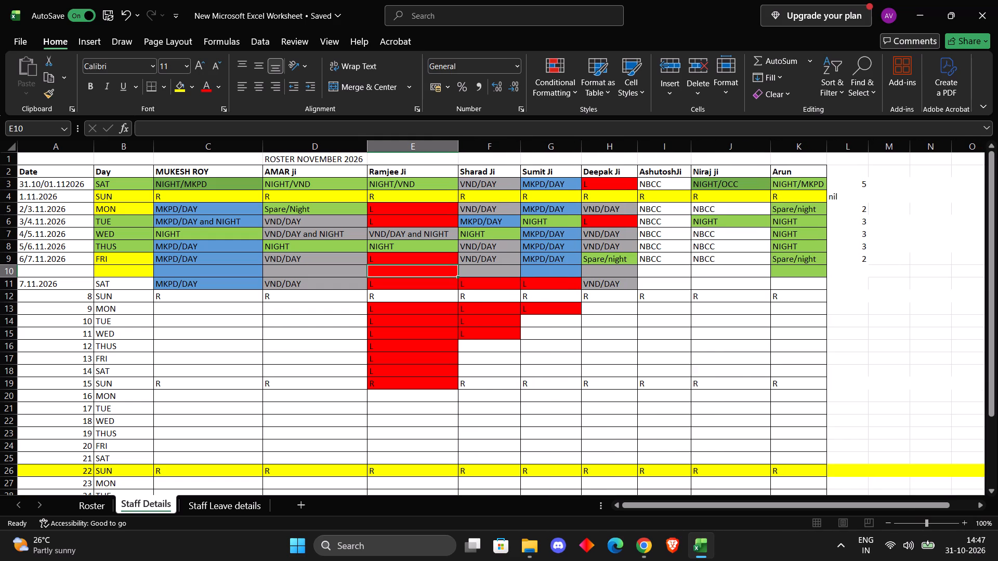
Extend the TUE shift entry in F6 to read MKPD/DAY andNIGHT.
left_click(507, 219)
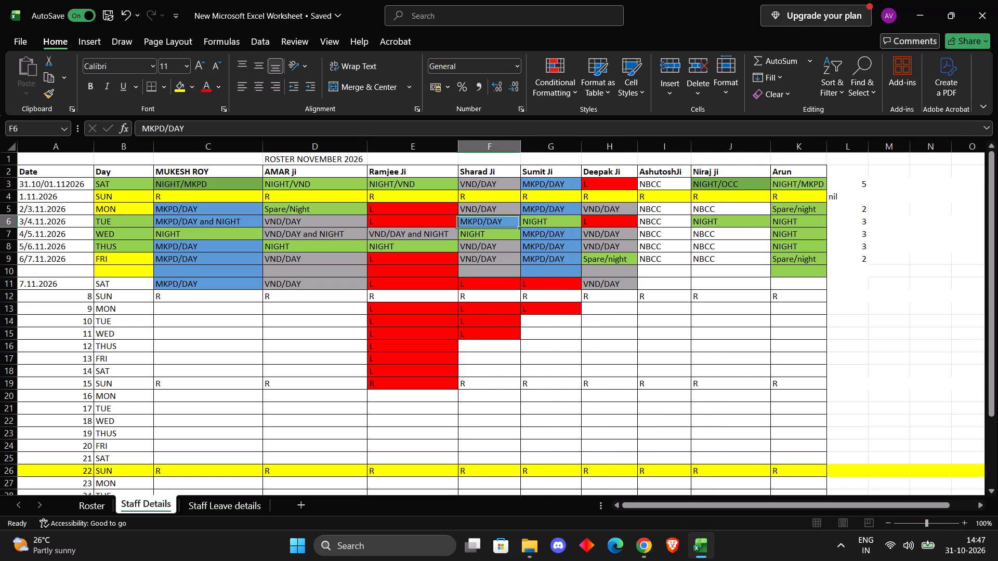
double_click(507, 219)
key("space")
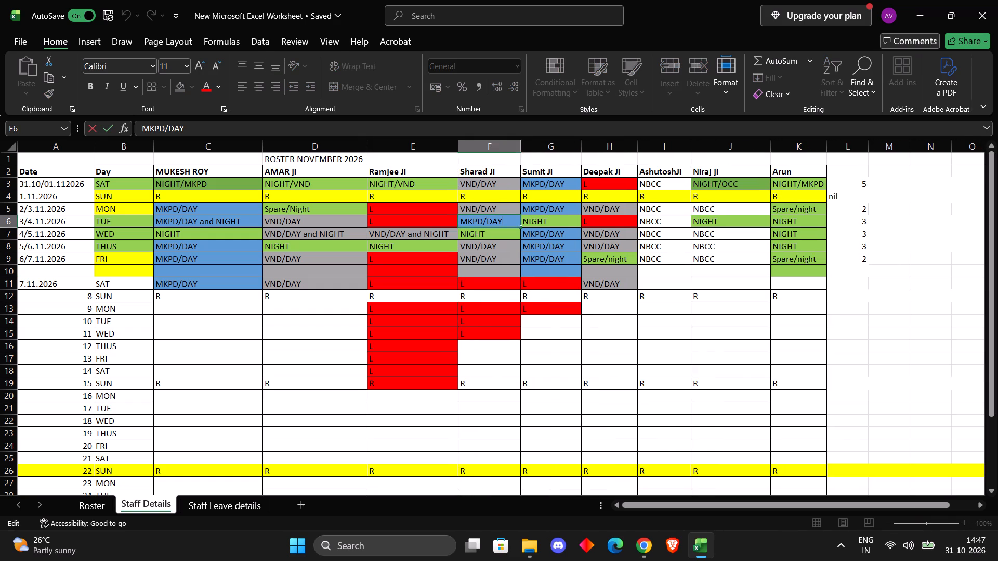
type("and")
type("NIGHT")
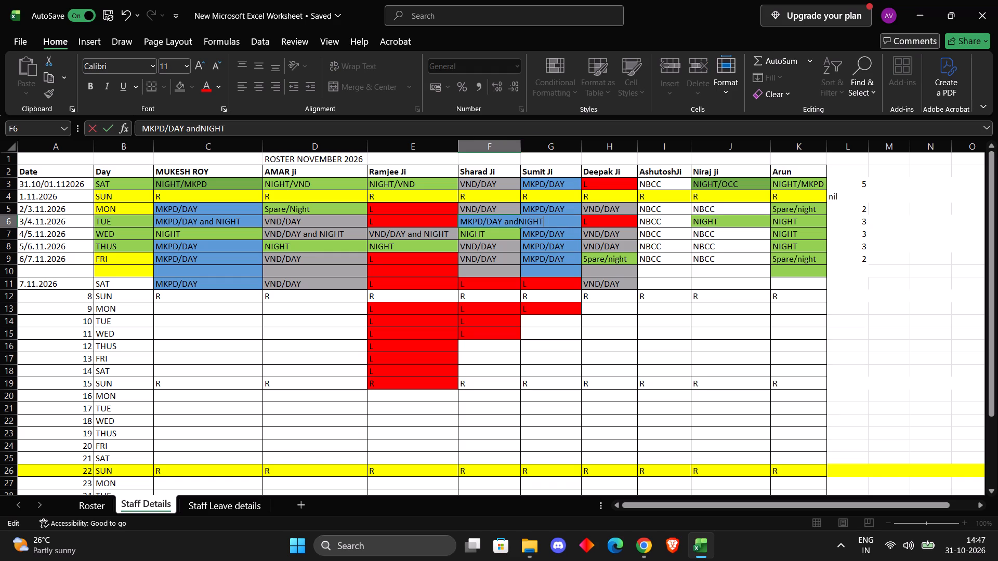
left_click(521, 159)
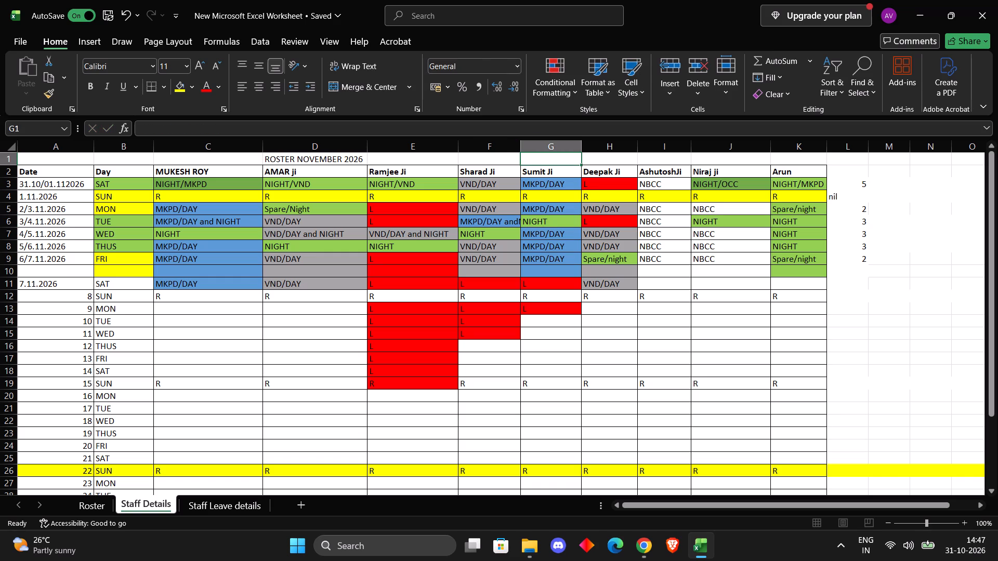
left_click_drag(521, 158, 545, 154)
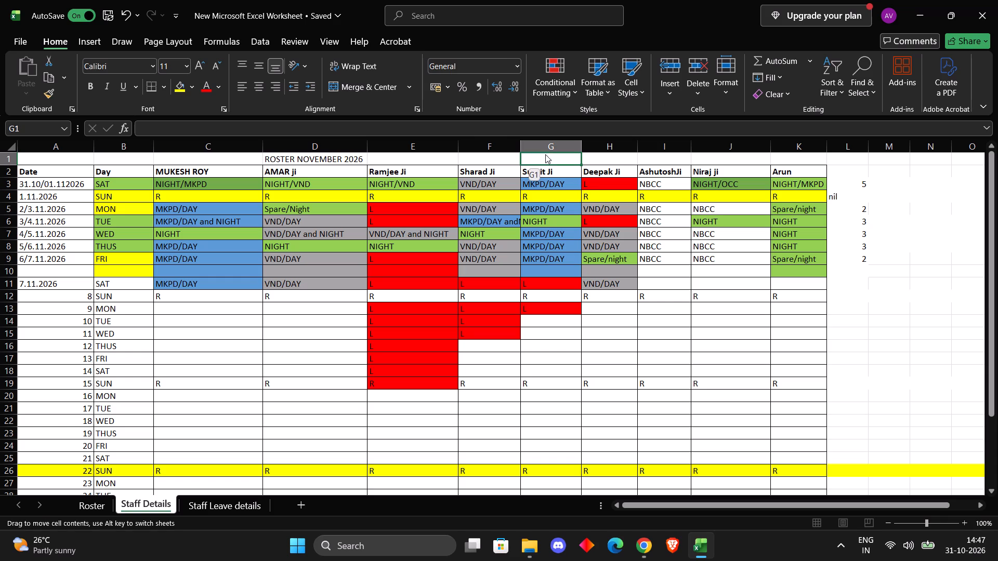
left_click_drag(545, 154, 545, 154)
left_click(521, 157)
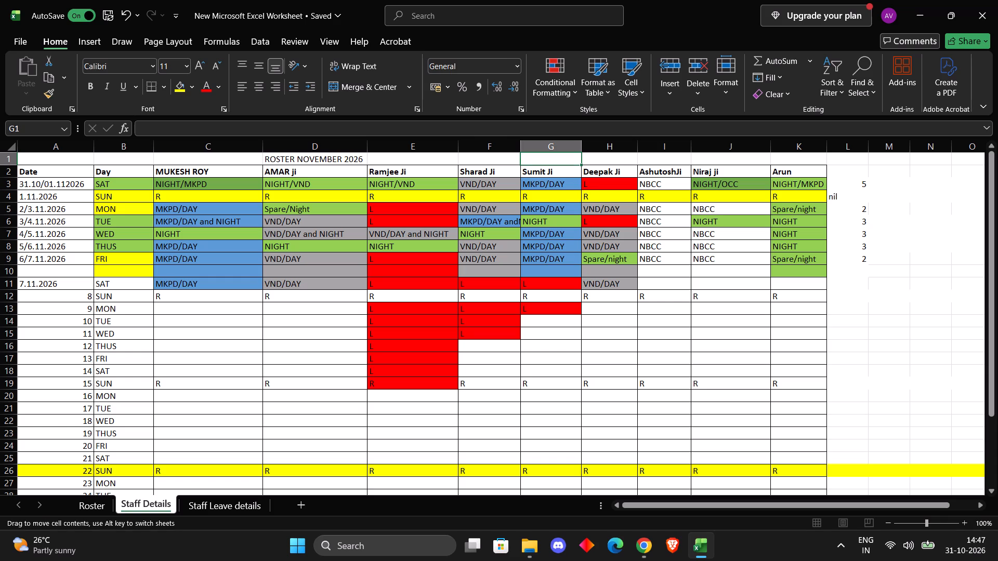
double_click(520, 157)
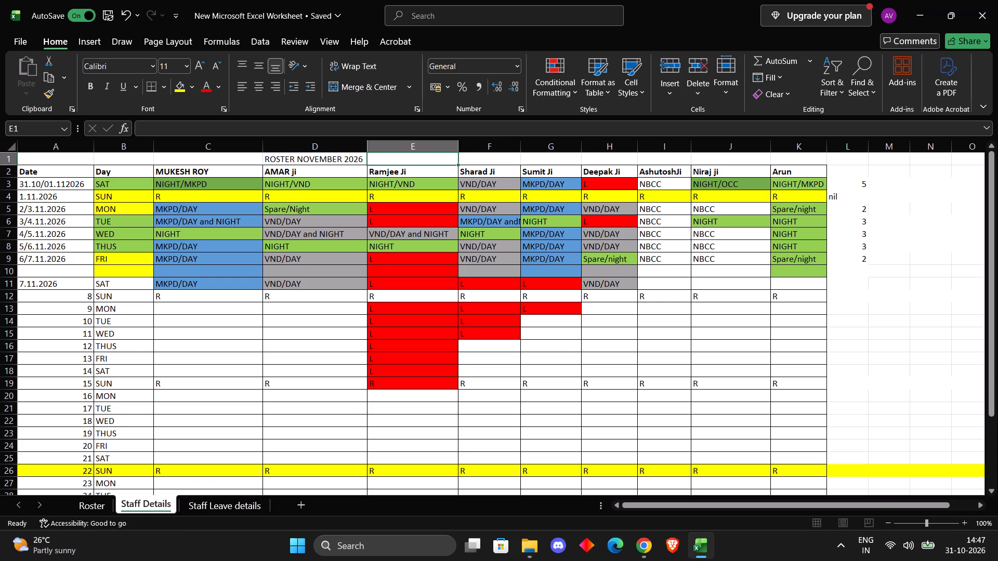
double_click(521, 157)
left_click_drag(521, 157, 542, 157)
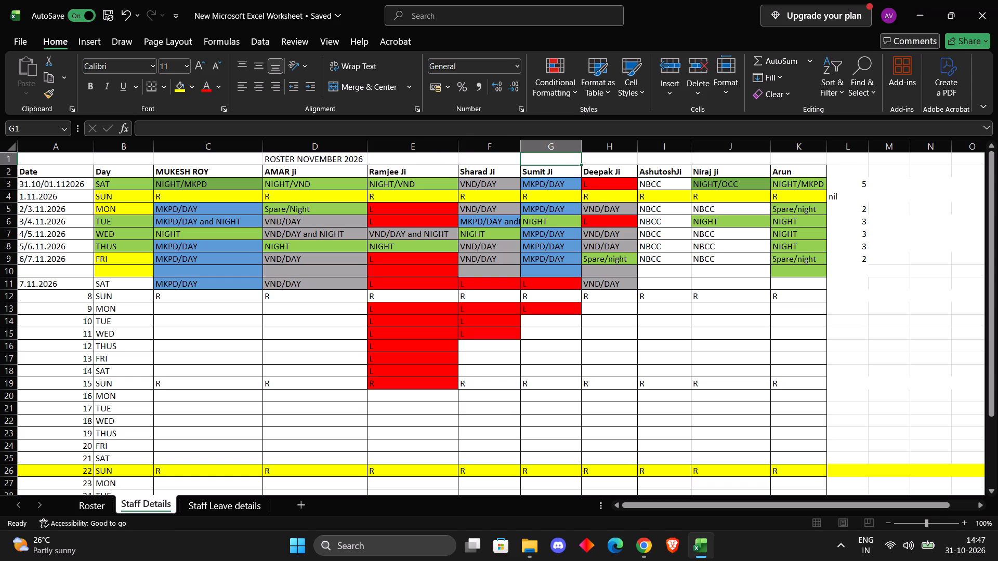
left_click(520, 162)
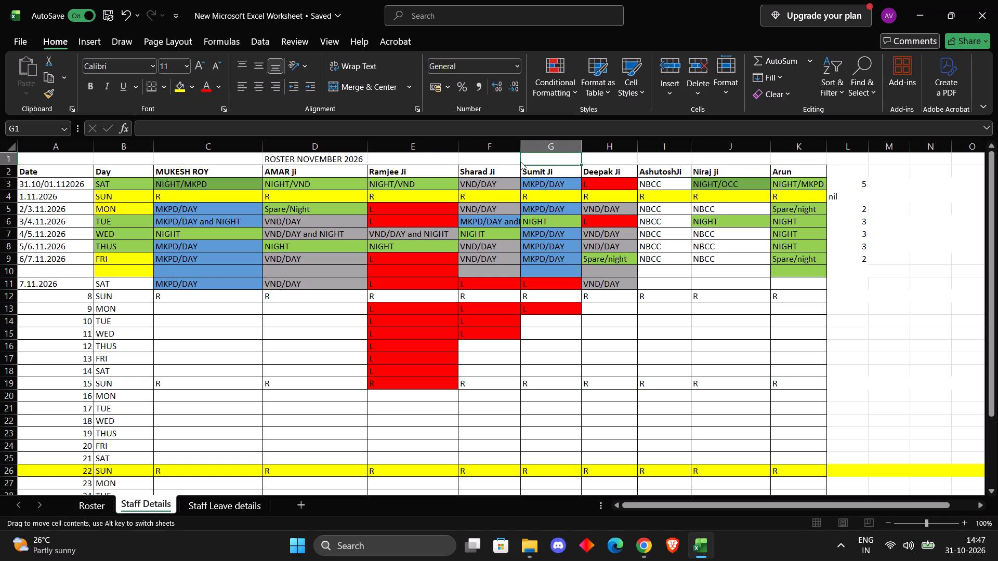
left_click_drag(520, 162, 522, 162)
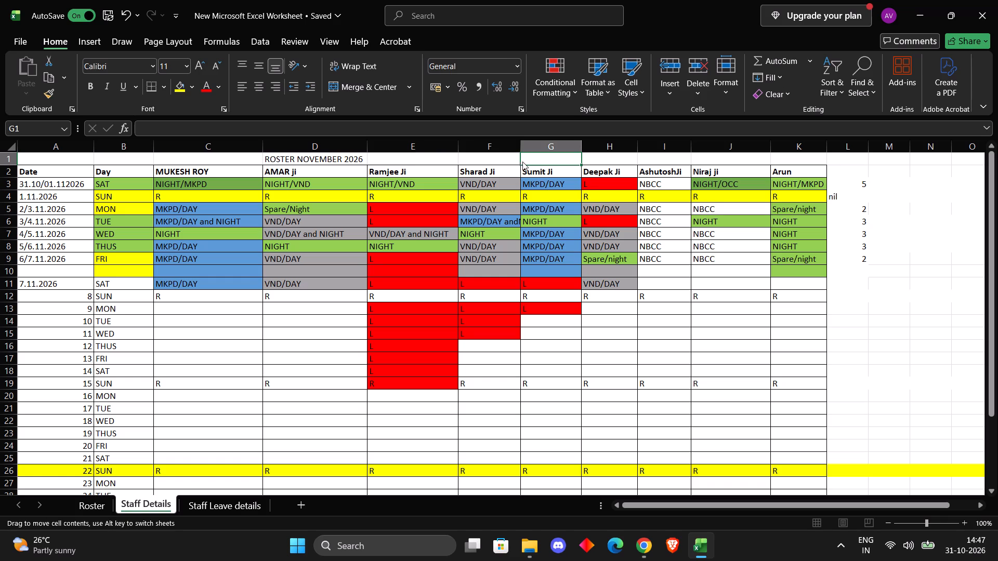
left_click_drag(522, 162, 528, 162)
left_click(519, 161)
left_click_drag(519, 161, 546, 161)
Widen column F enough for the full combined shift entry in F6 to fit.
left_click(508, 151)
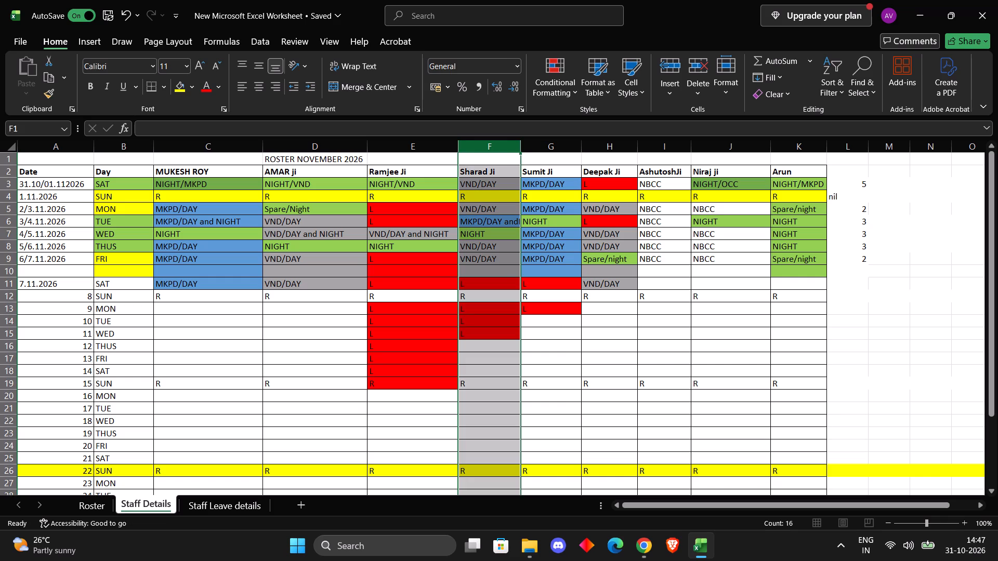
left_click(512, 151)
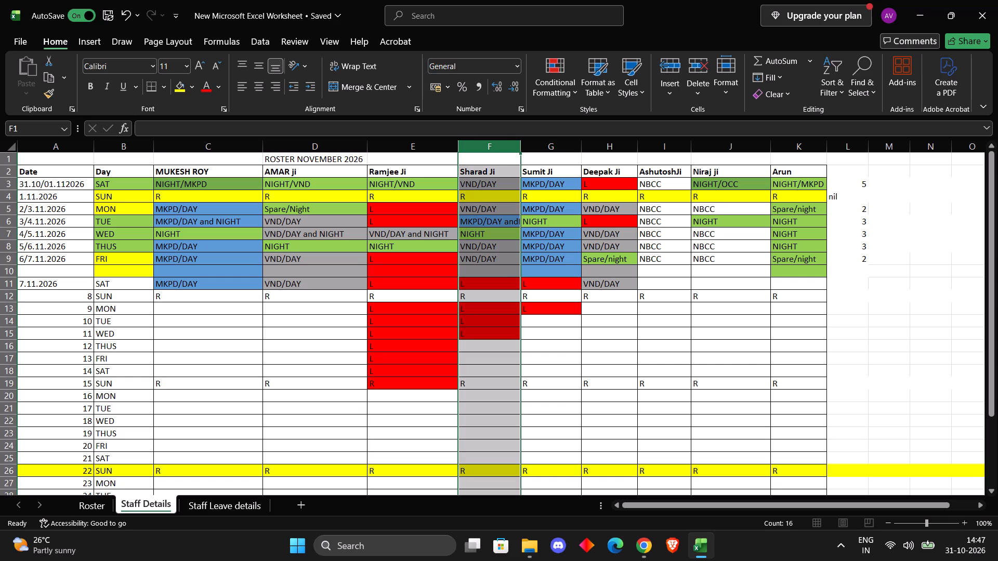
left_click(524, 148)
left_click_drag(521, 148, 560, 146)
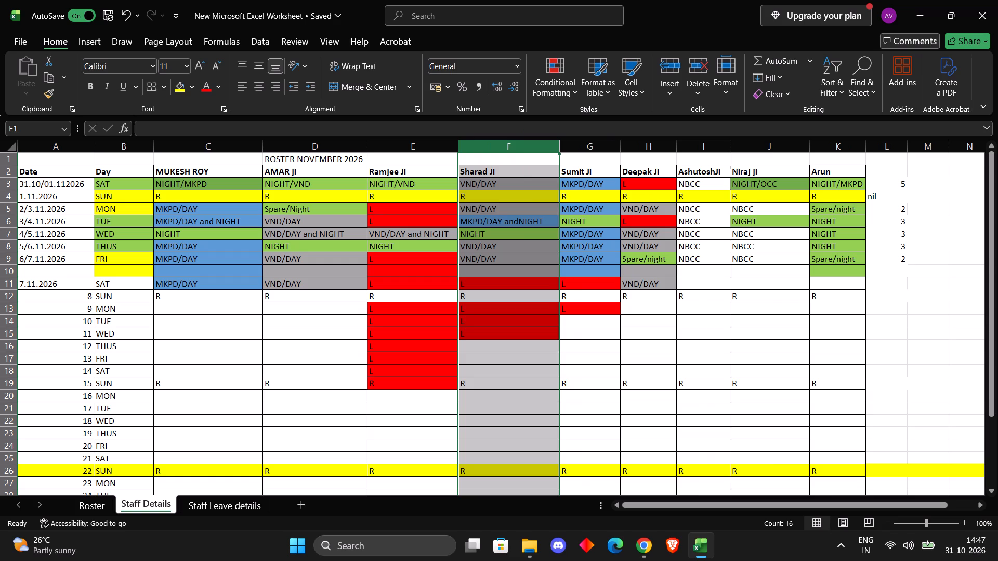
Correct the spacing of the TUE shift entry in F6 to read MKPD/DAY and NIGHT.
double_click(521, 222)
key("space")
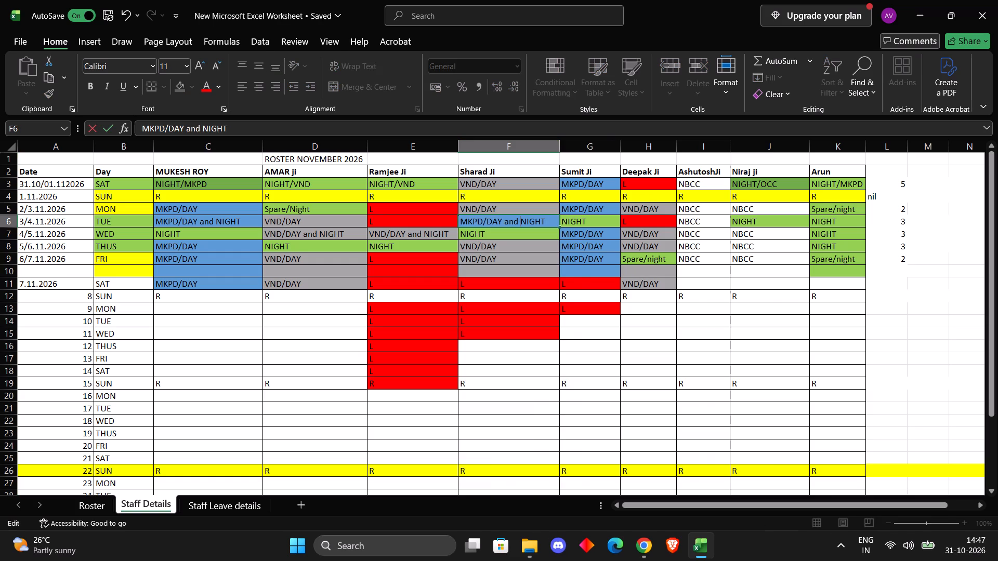
left_click(589, 210)
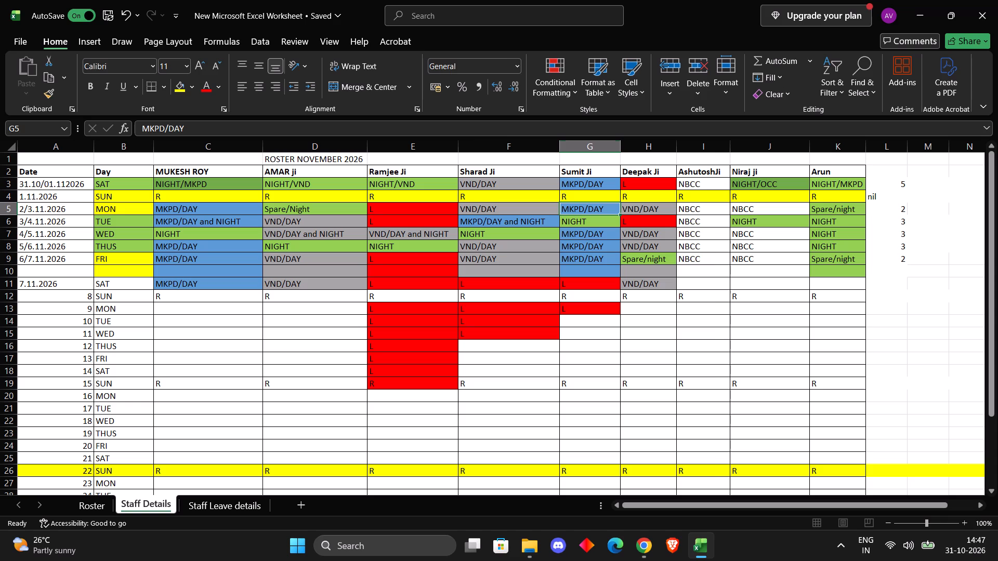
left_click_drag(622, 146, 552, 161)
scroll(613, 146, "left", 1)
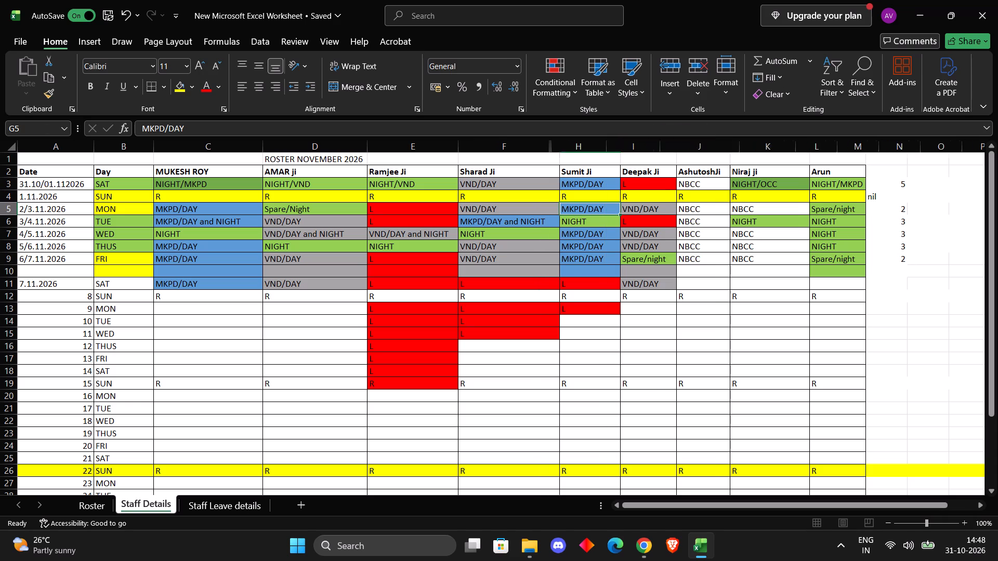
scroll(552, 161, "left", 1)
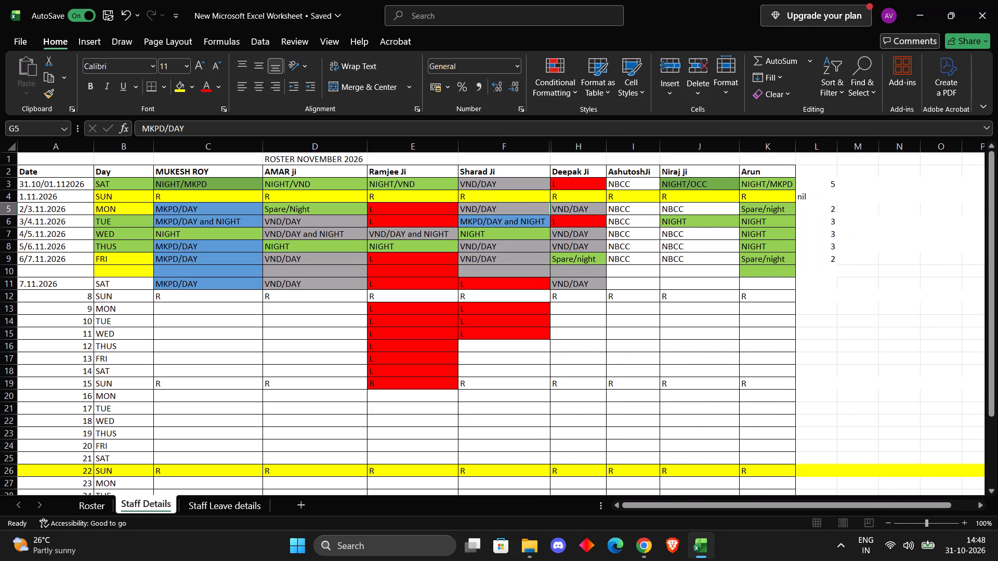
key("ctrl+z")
Widen column G enough to hold a combined day-and-night shift entry.
left_click(649, 348)
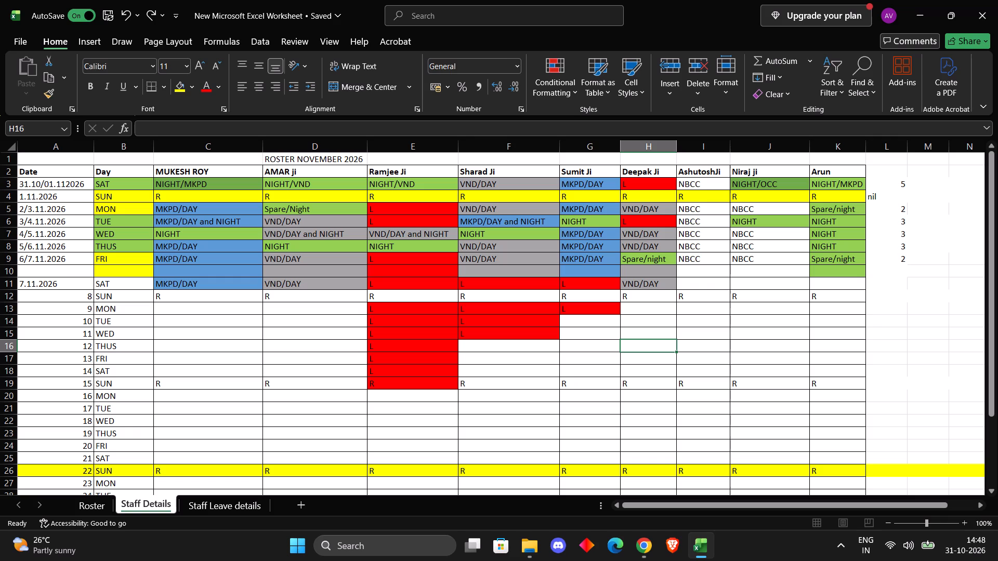
left_click_drag(622, 144, 673, 154)
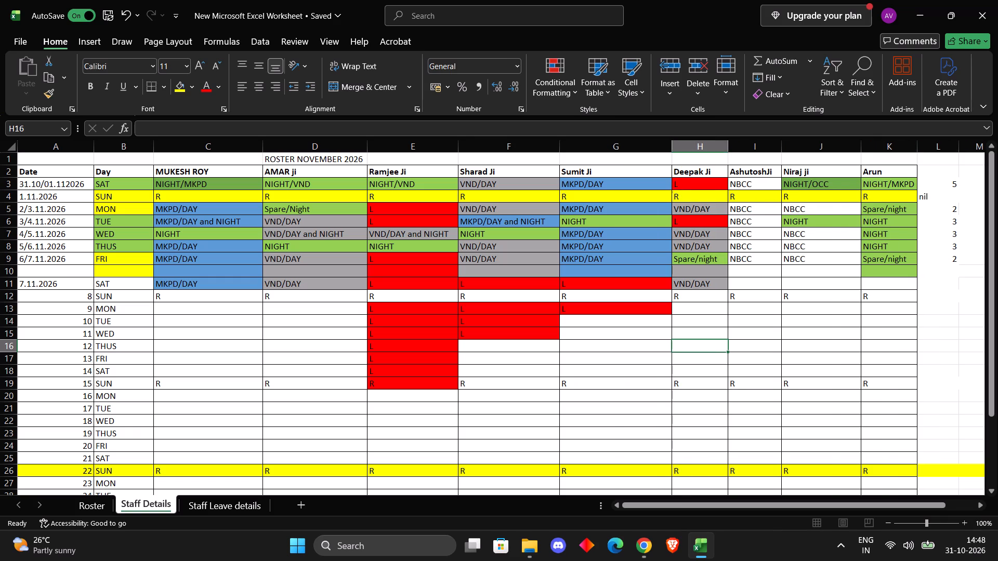
Extend the MON shift entry in G5 to read MKPD/DAY and NIGHT.
double_click(614, 208)
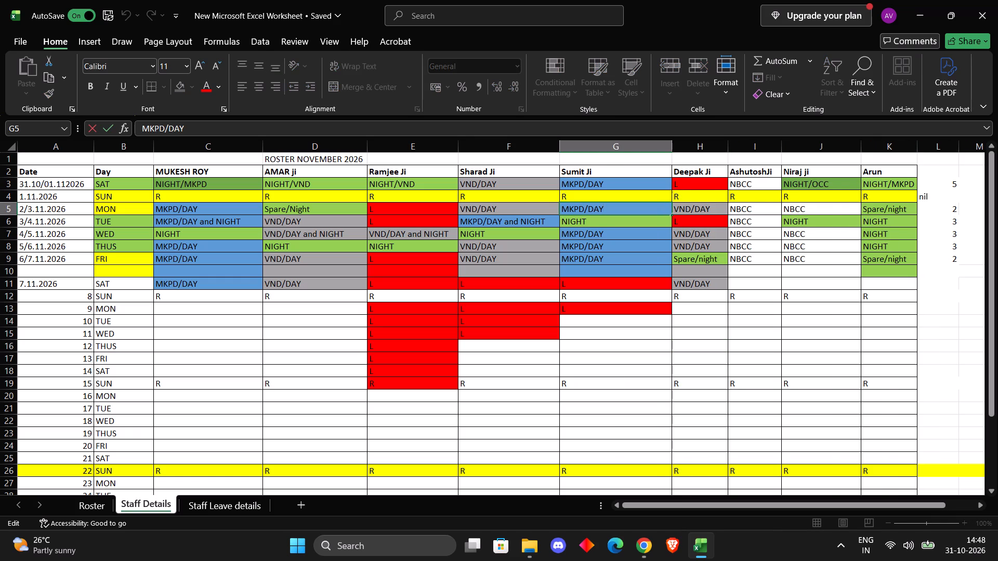
key("space")
type("and")
key("space")
type("NIGHT")
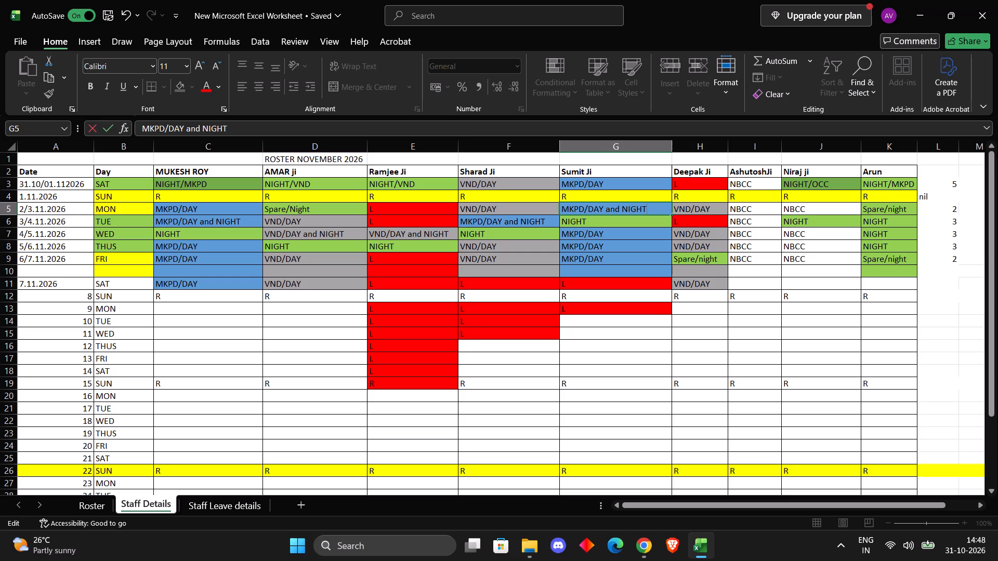
Clear the separate NIGHT entries from cells C7, D8, E8, F7 and G6.
left_click(207, 234)
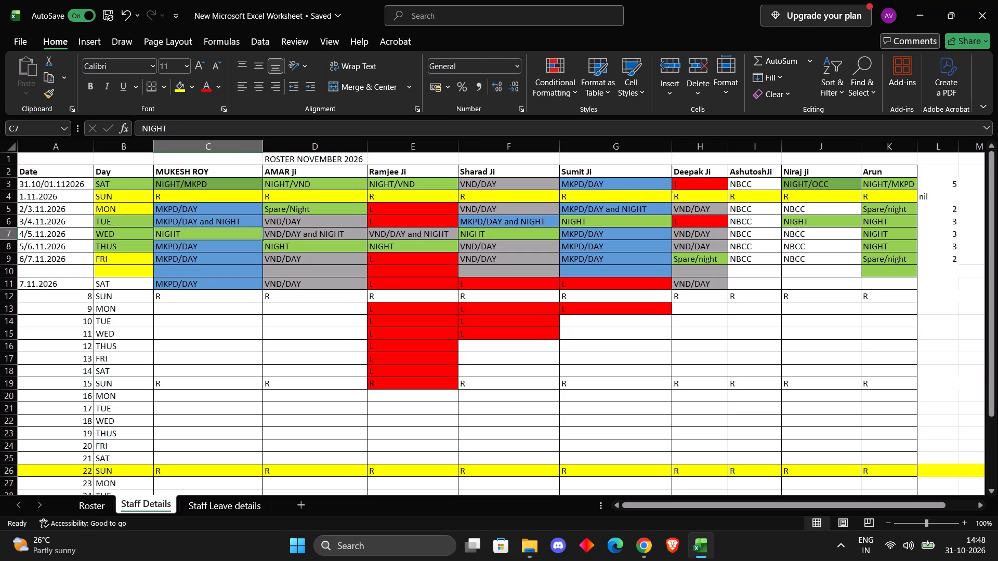
key("BackSpace")
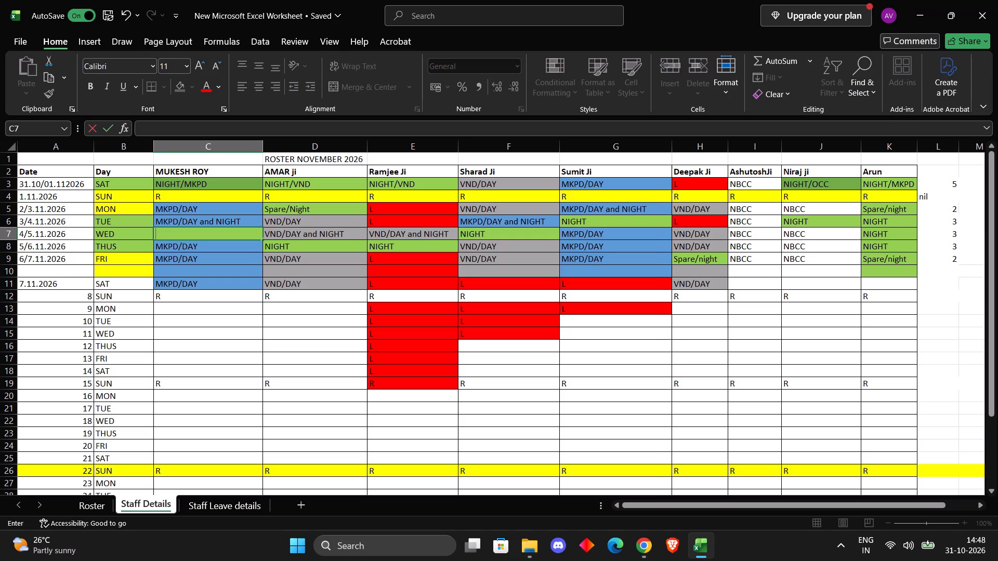
left_click(288, 245)
key("BackSpace")
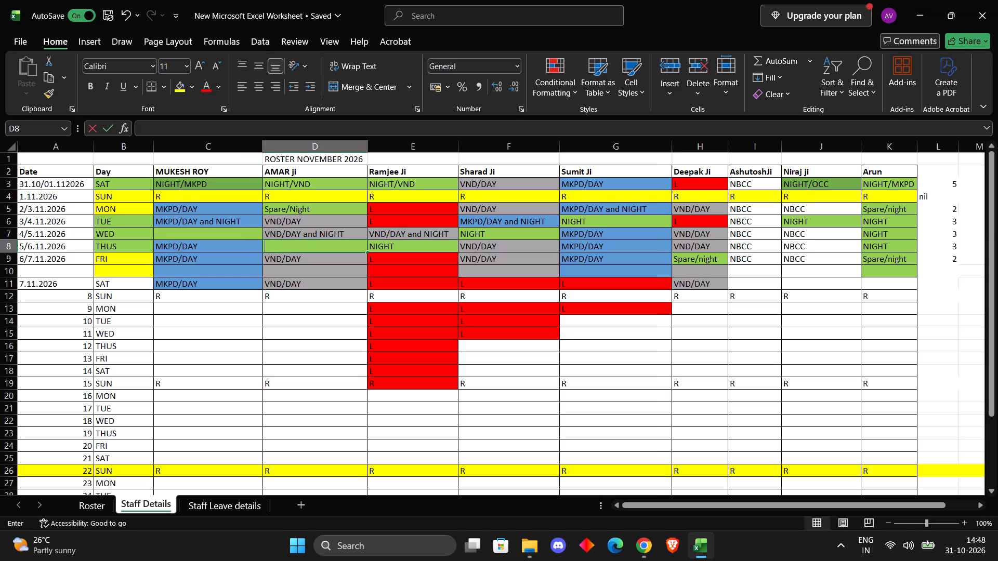
left_click(405, 248)
key("BackSpace")
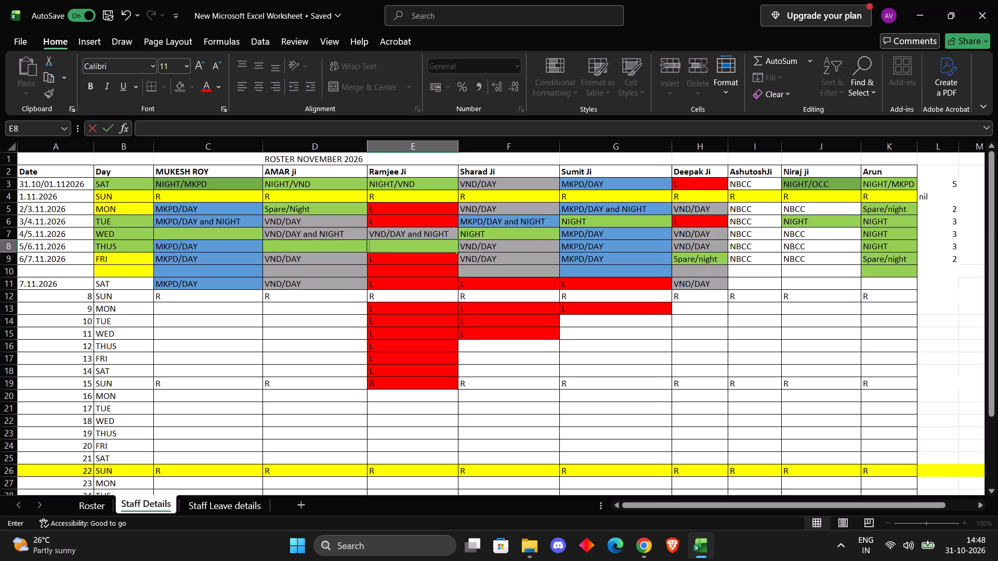
left_click(487, 231)
key("BackSpace")
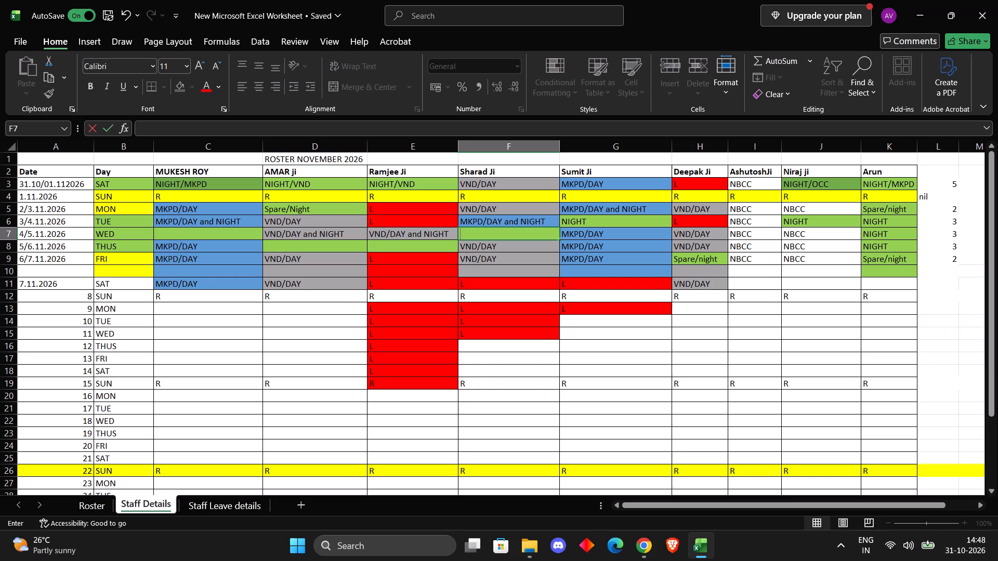
left_click(589, 222)
key("BackSpace")
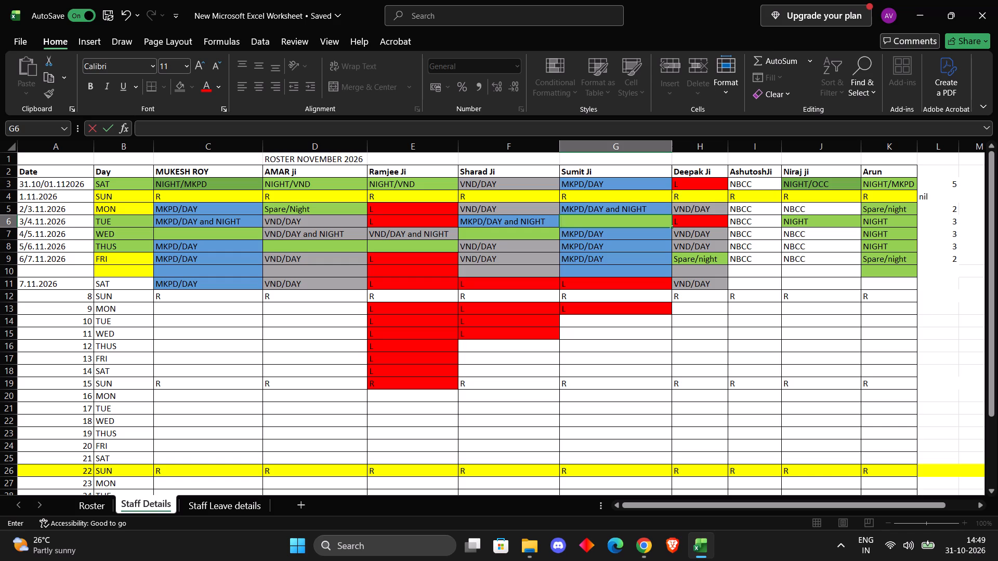
Extend Niraj ji's MON shift entry in J5 to read NBCC and NIGHT.
left_click(816, 209)
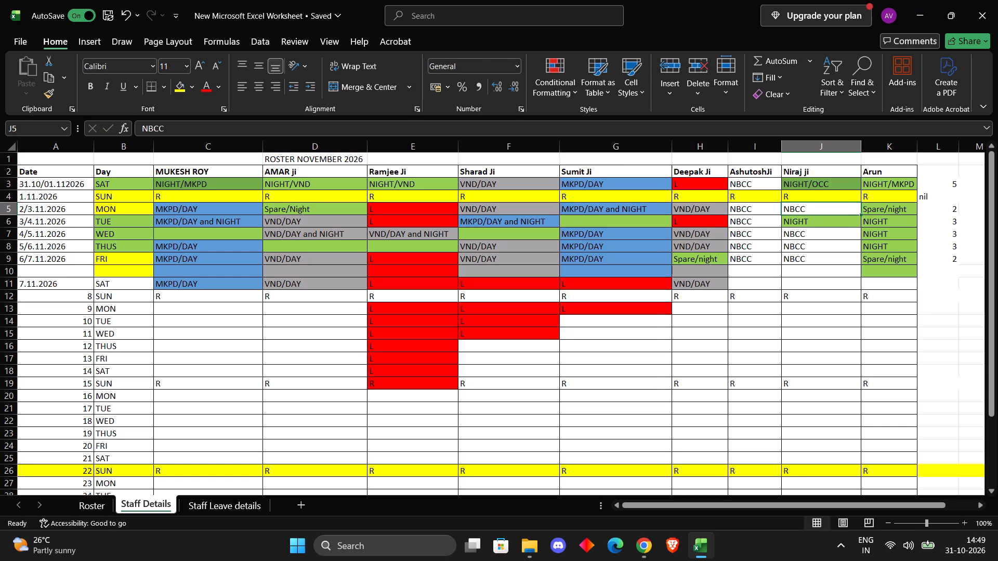
double_click(816, 209)
key("space")
type("and")
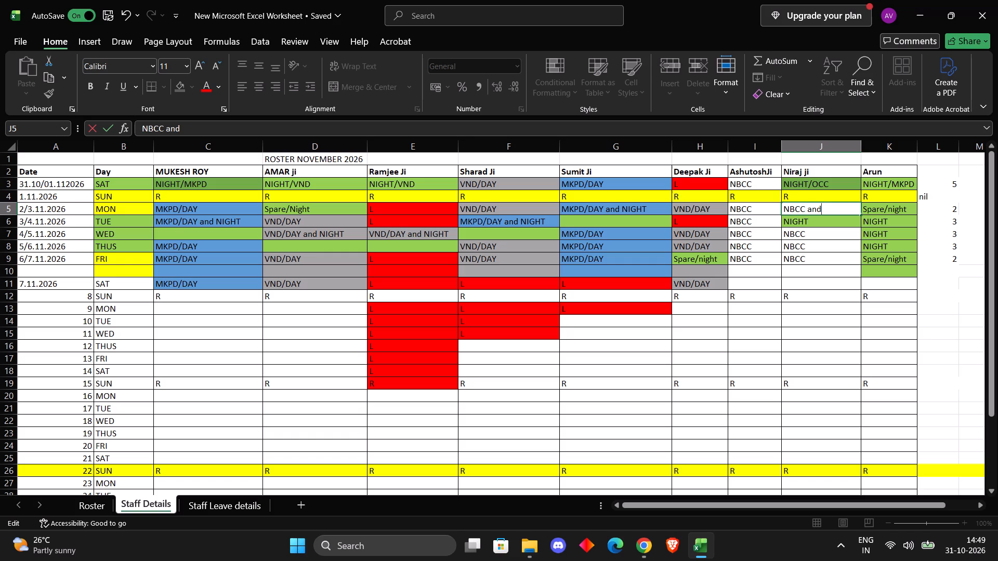
key("space")
type("NIGHT")
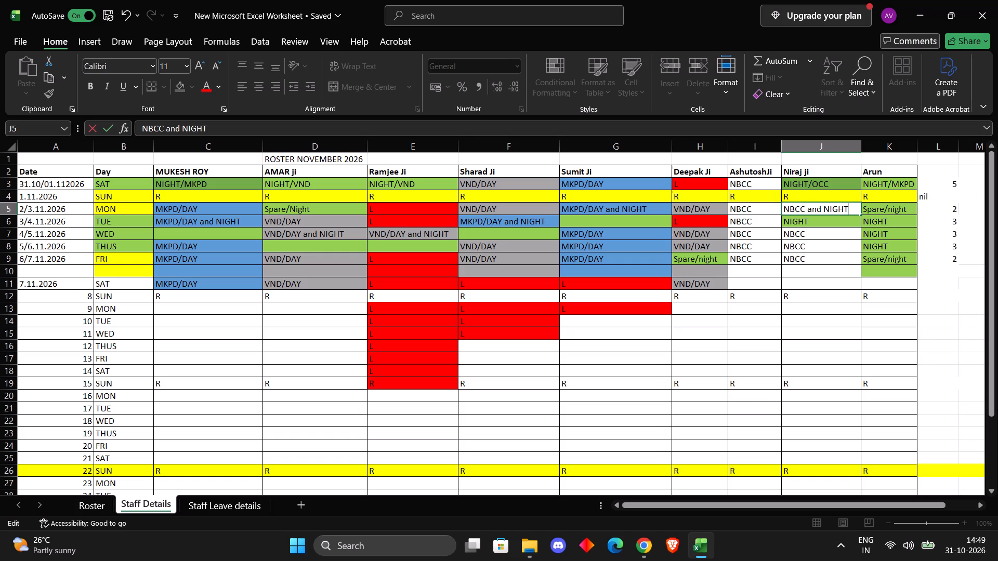
Clear the separate NIGHT entry from Niraj ji's TUE cell J6.
left_click(829, 221)
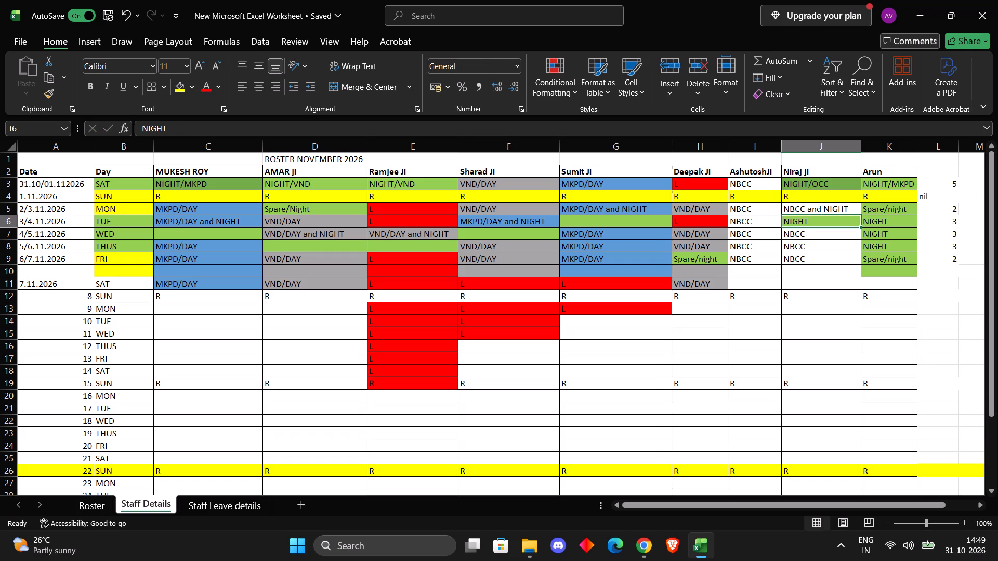
key("BackSpace")
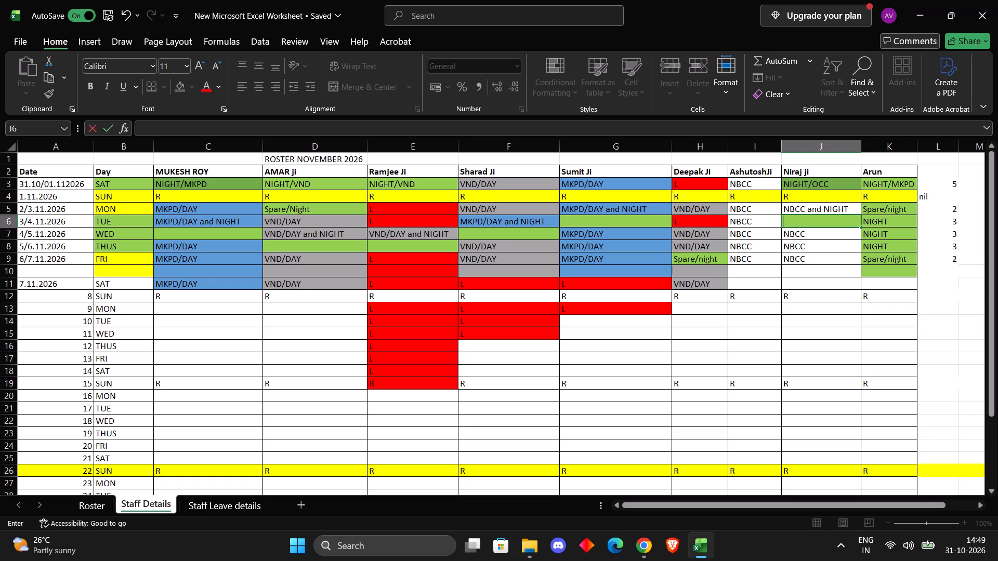
Change the TUE shift entry in C6 to read MKPD/Half DAY and NIGHT.
double_click(180, 220)
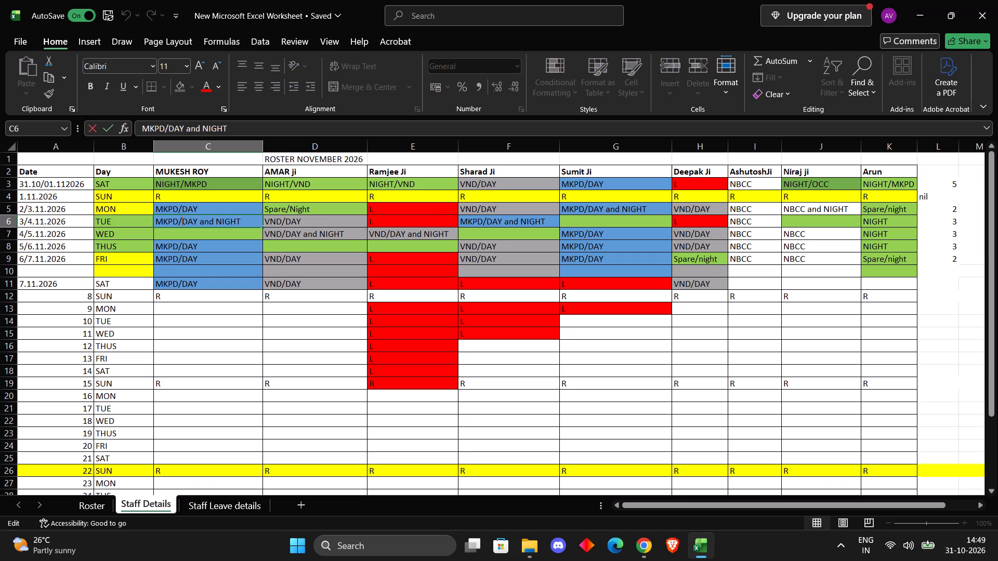
type("Half")
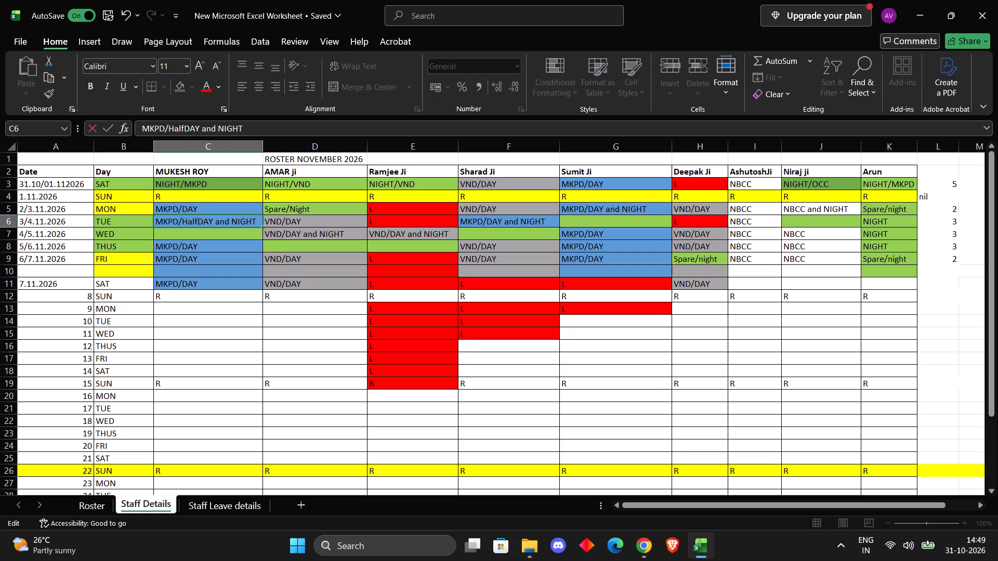
key("space")
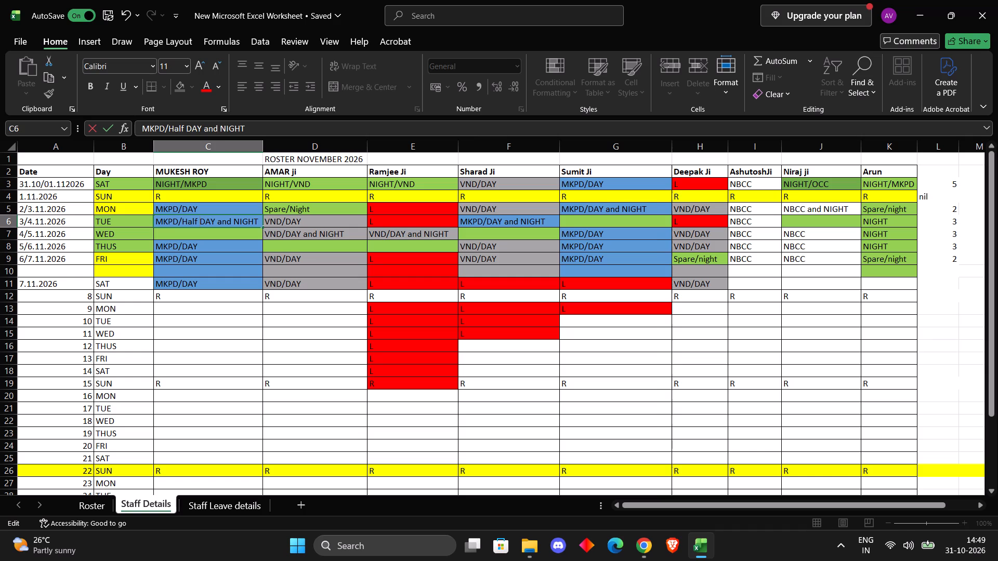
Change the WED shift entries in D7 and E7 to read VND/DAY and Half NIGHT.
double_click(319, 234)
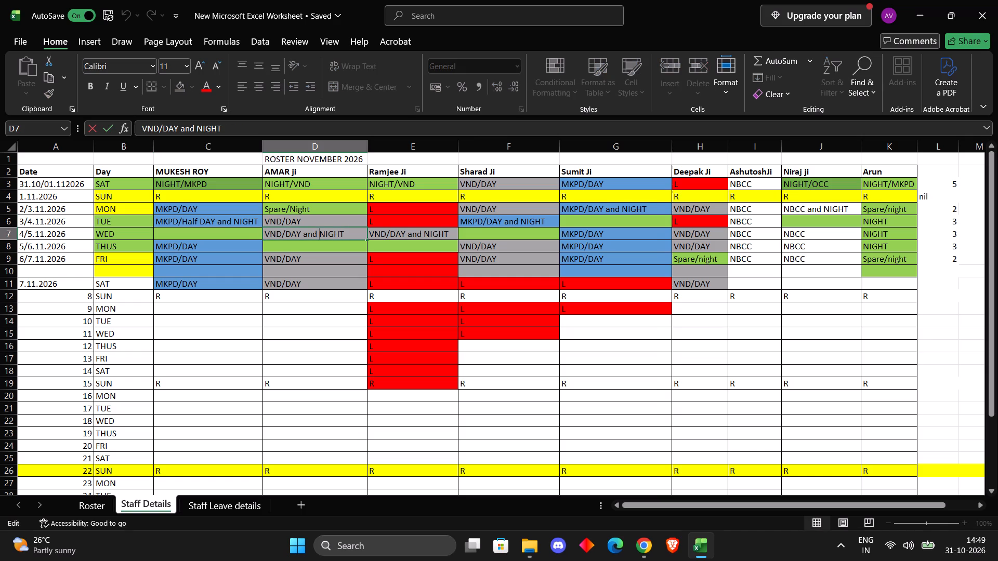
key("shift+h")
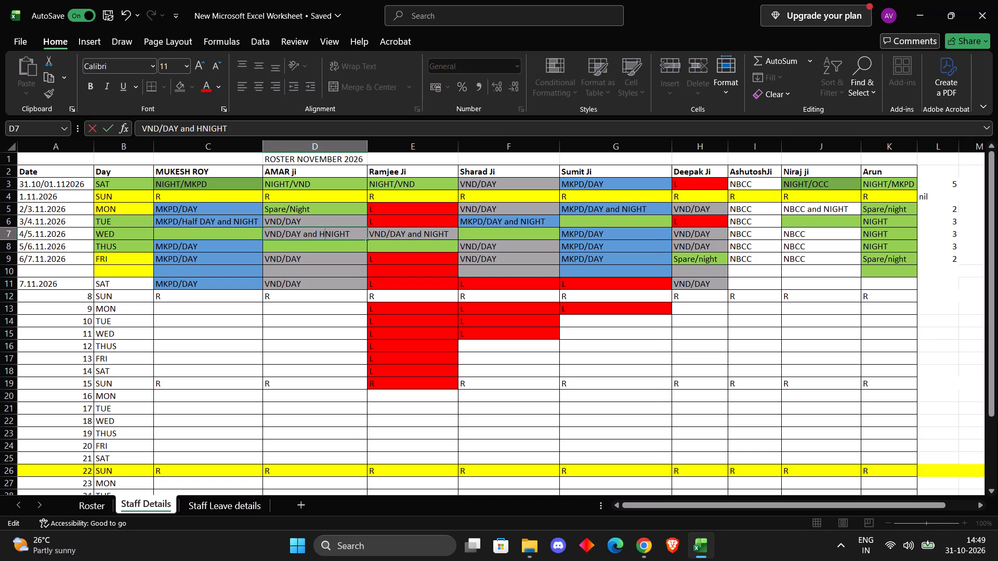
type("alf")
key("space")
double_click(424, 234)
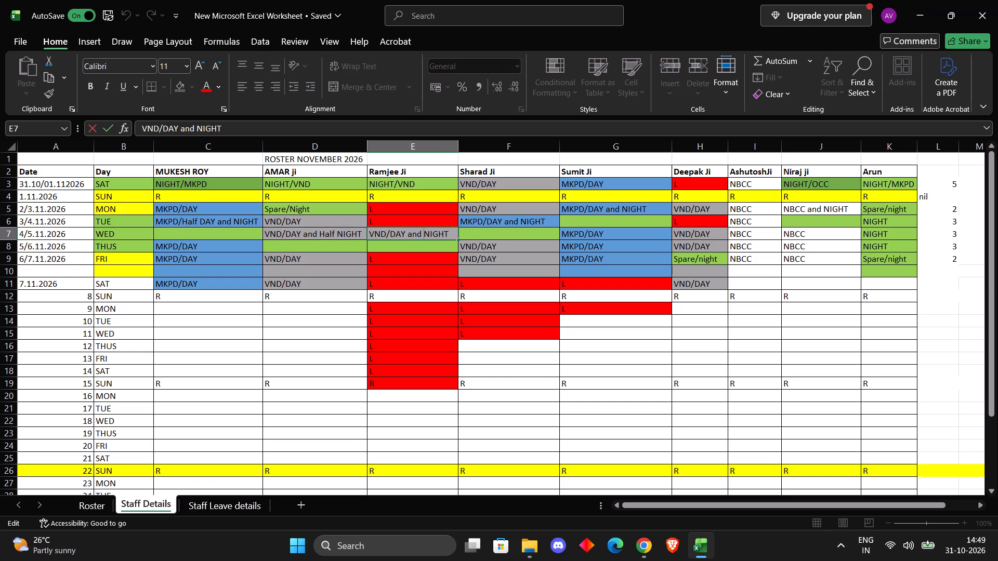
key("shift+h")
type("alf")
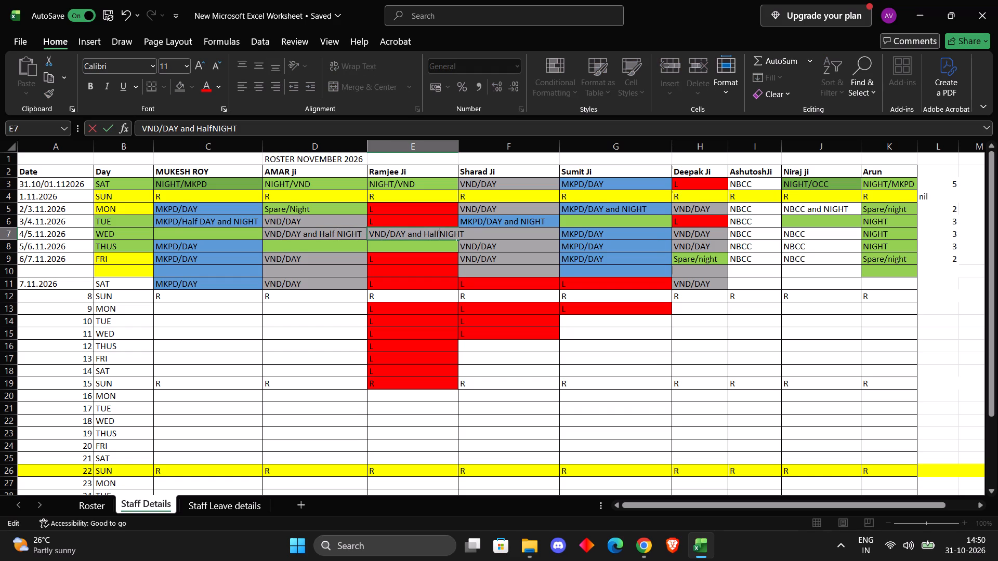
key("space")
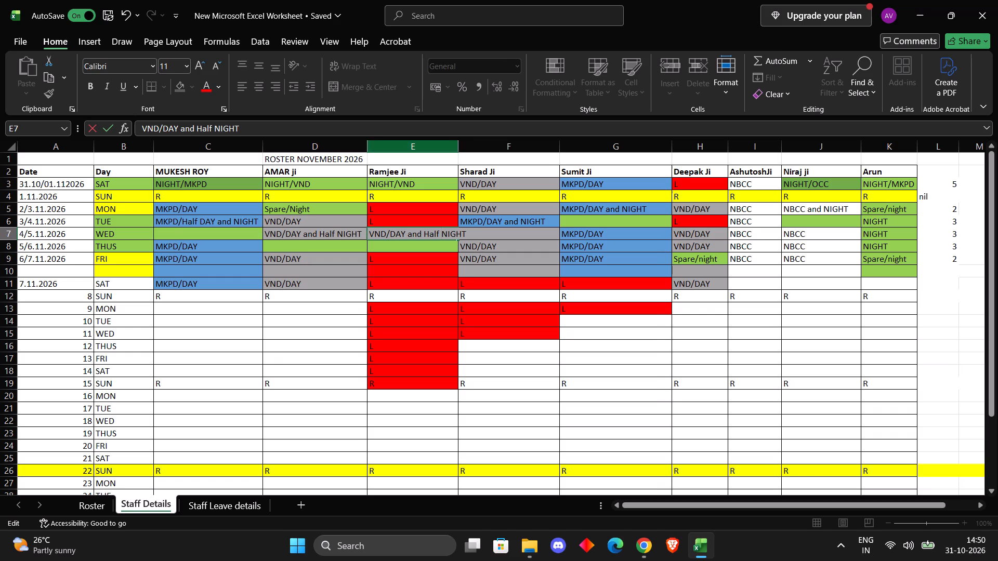
Widen column E enough to hold a shift entry that includes the word Half.
left_click(458, 149)
left_click_drag(458, 149, 480, 149)
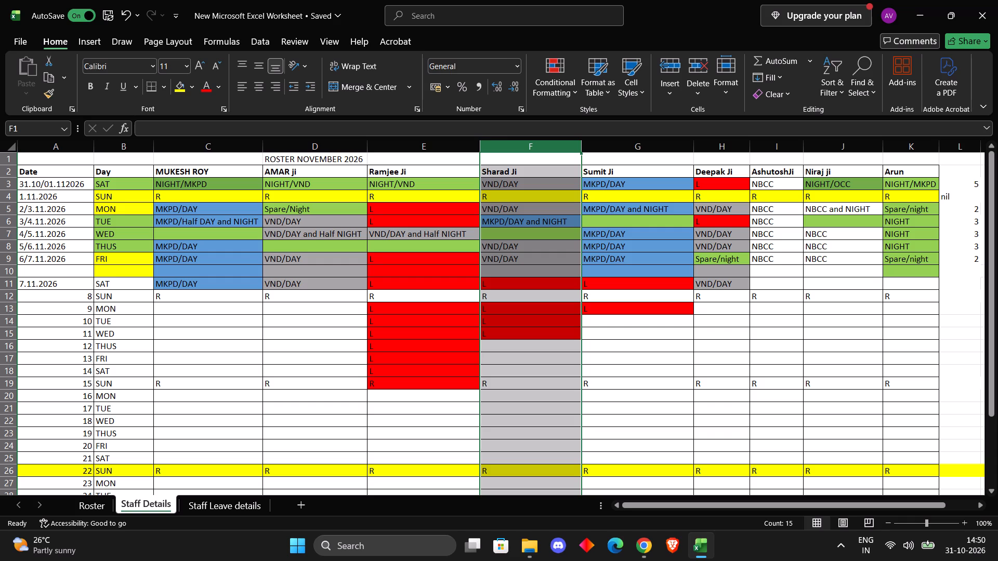
Move Half from the night to the day part of the WED entry in D7, reading VND/ Half DAY and NIGHT.
left_click(334, 233)
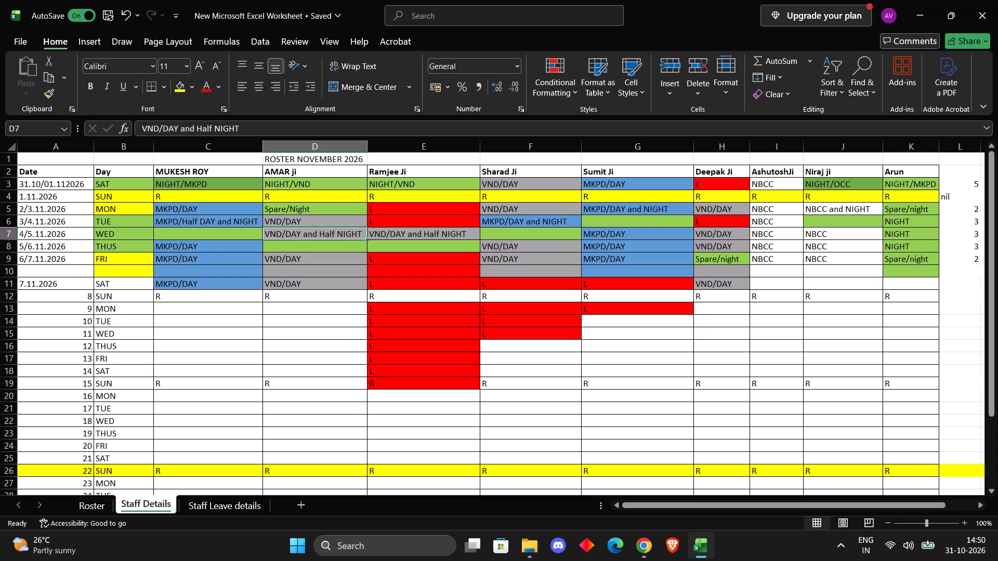
double_click(335, 231)
key("BackSpace")
key("BackSpace")
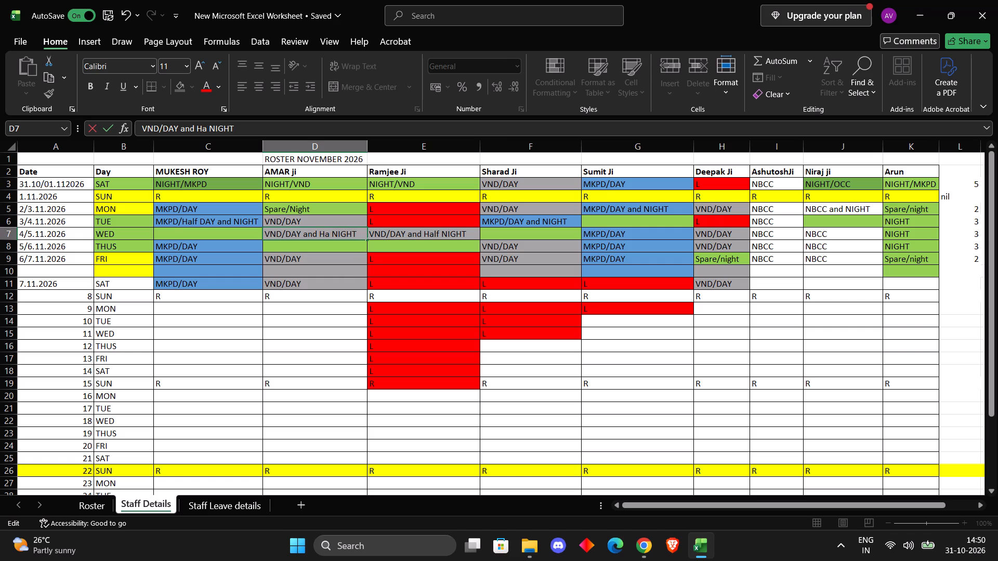
key("BackSpace")
key("BackSpace")
left_click(284, 234)
key("space")
type("Half")
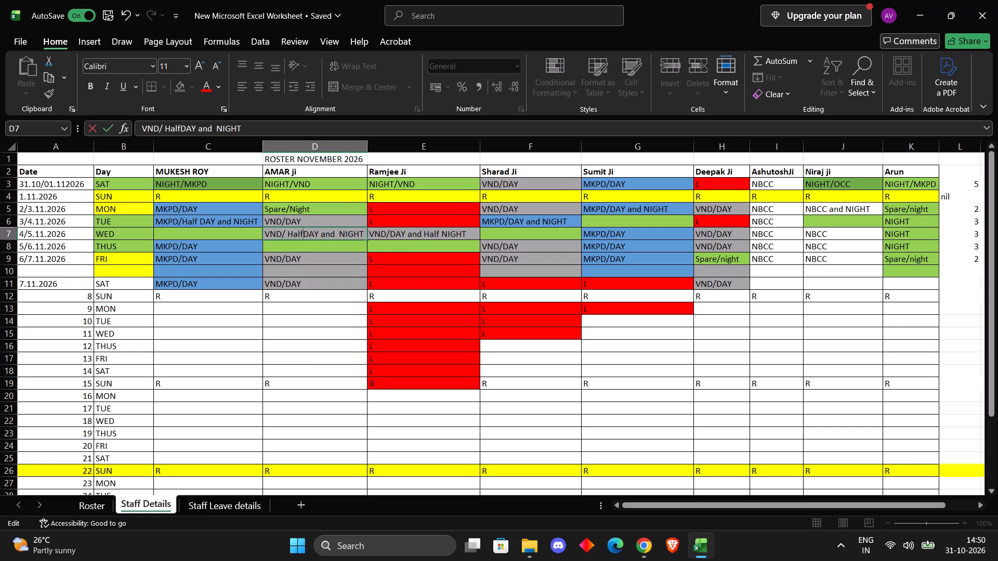
key("space")
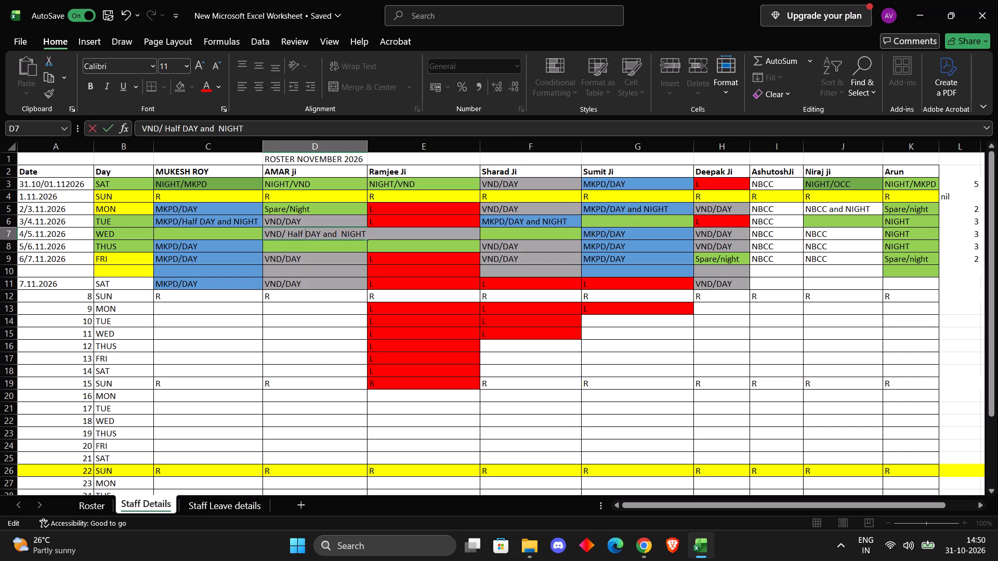
Widen column D so the full half-day-and-night entry in D7 fits.
left_click(369, 148)
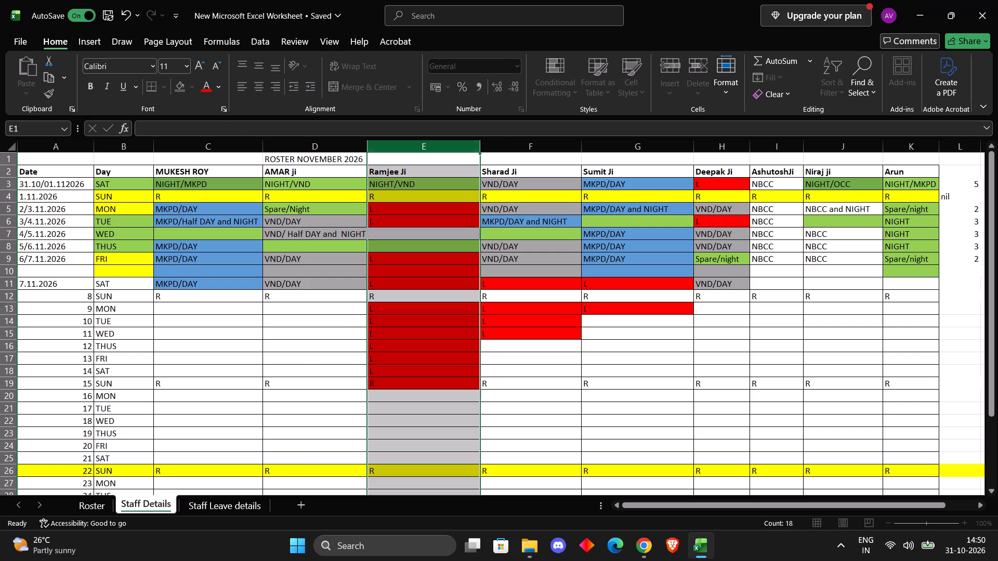
left_click_drag(369, 148, 399, 149)
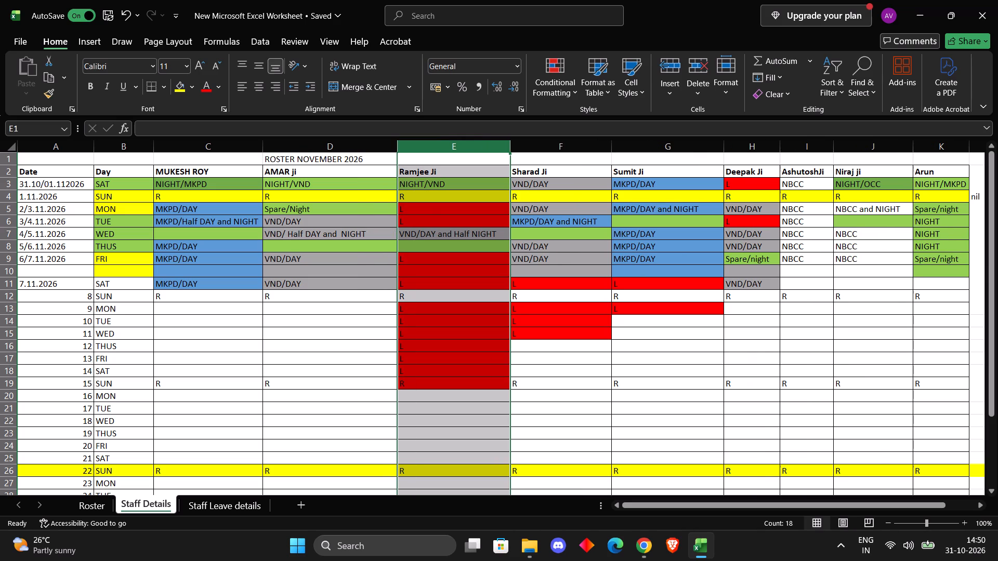
Move Half from the night to the day part of the WED entry in E7, reading VND/Half DAY and NIGHT.
left_click(443, 250)
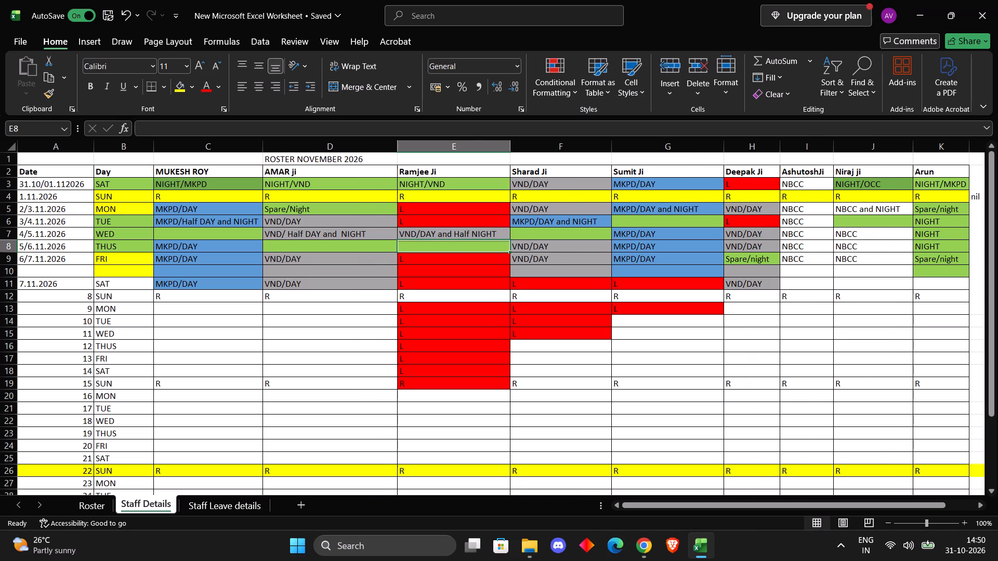
left_click(471, 234)
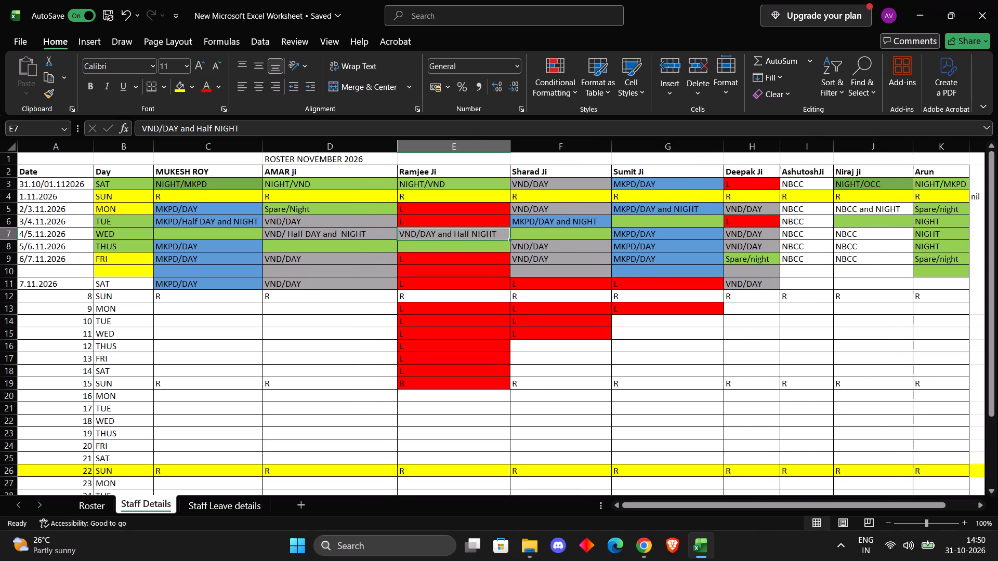
double_click(472, 231)
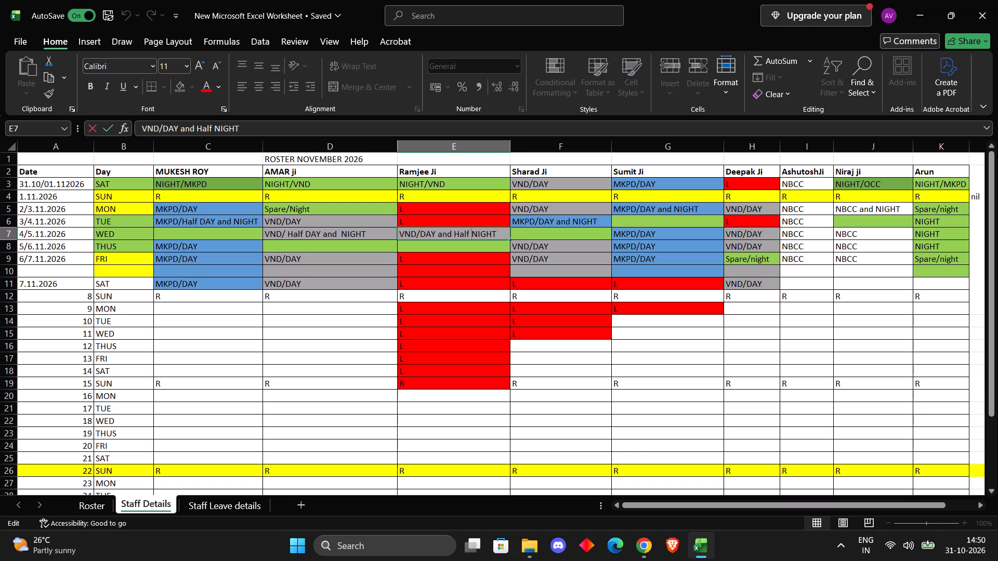
left_click(472, 231)
key("BackSpace")
key("BackSpace")
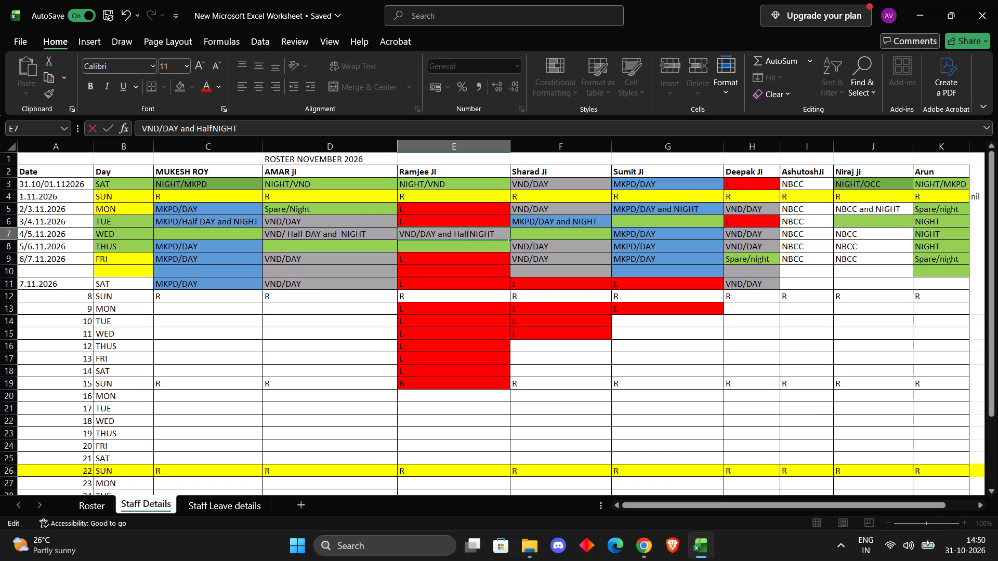
key("BackSpace")
key("BackSpace")
key("BackSpace")
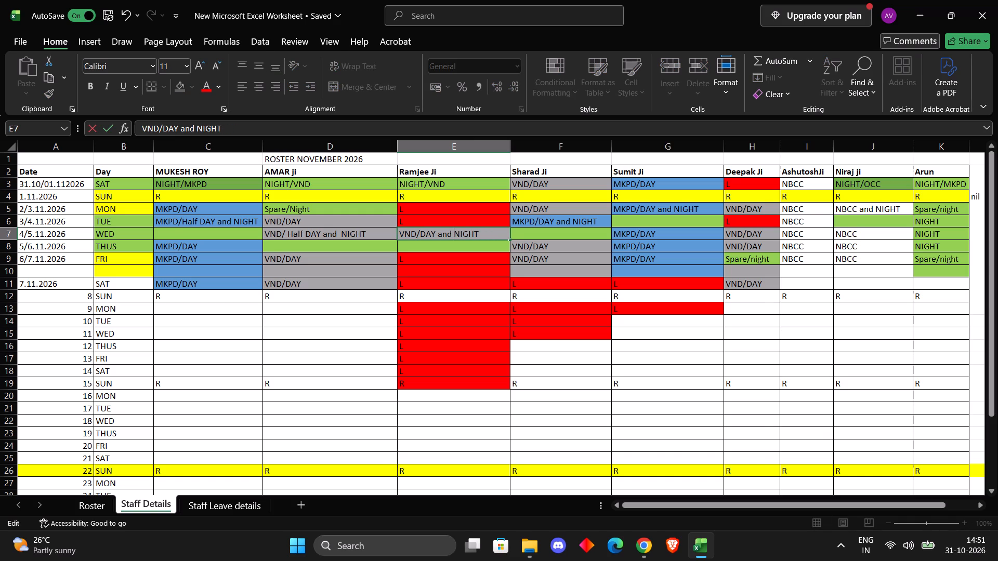
left_click(422, 235)
type("Half")
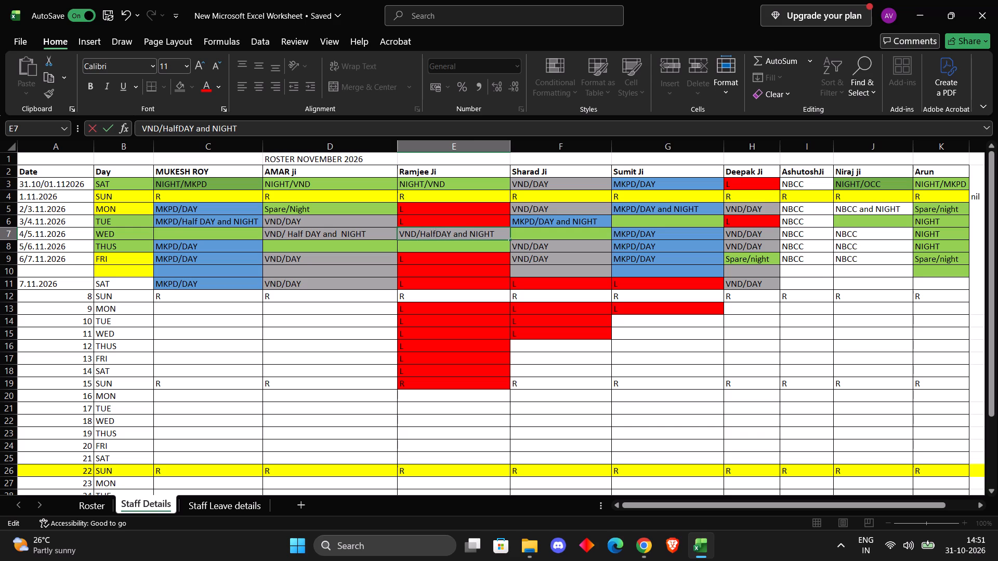
key("space")
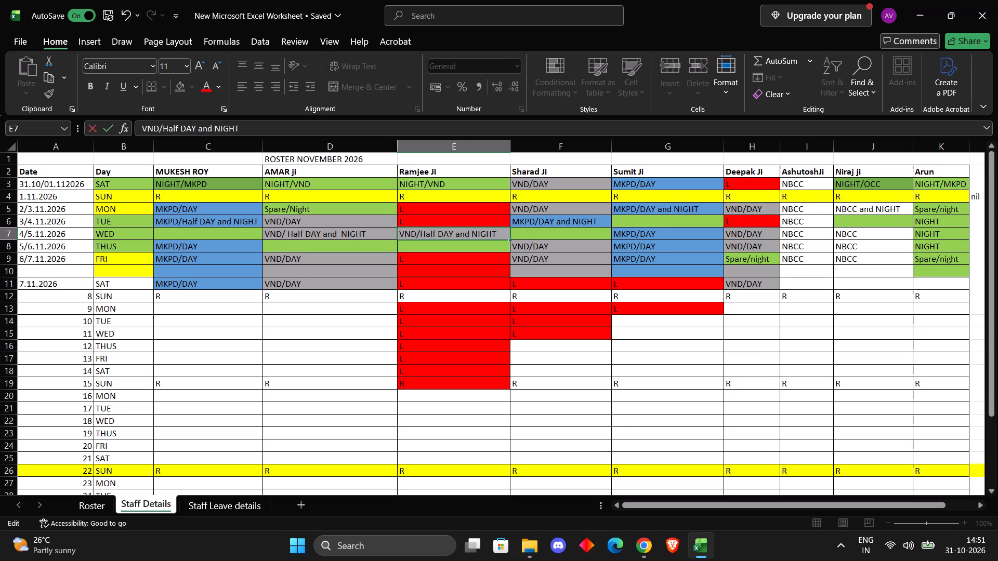
Change the TUE shift entry in F6 to read MKPD/Half DAY and NIGHT.
double_click(540, 222)
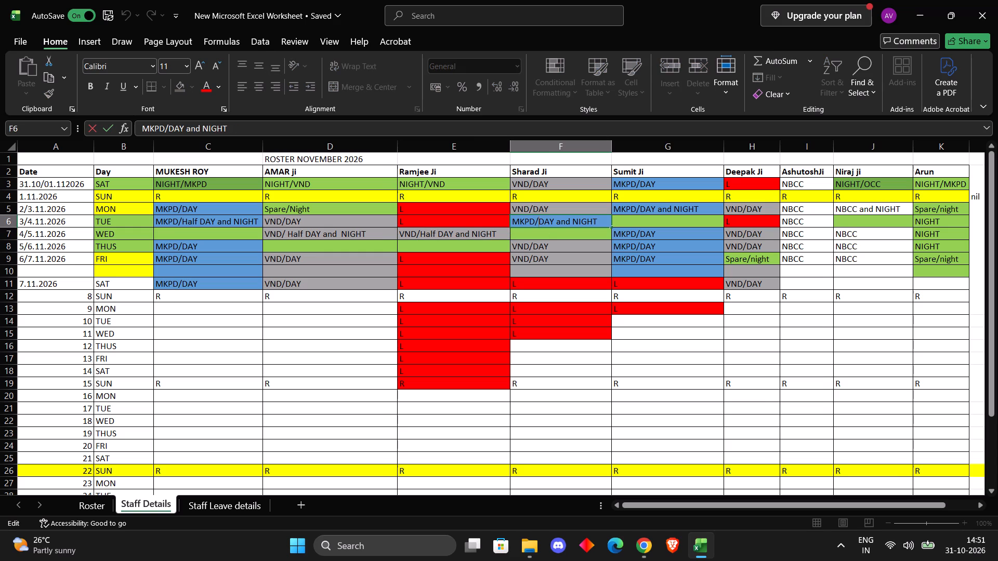
type("Half")
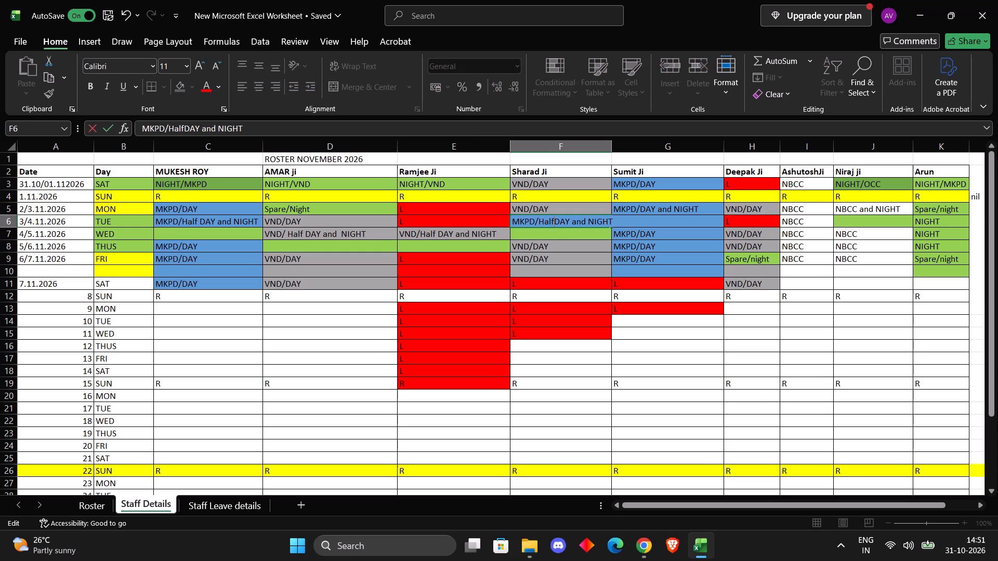
key("space")
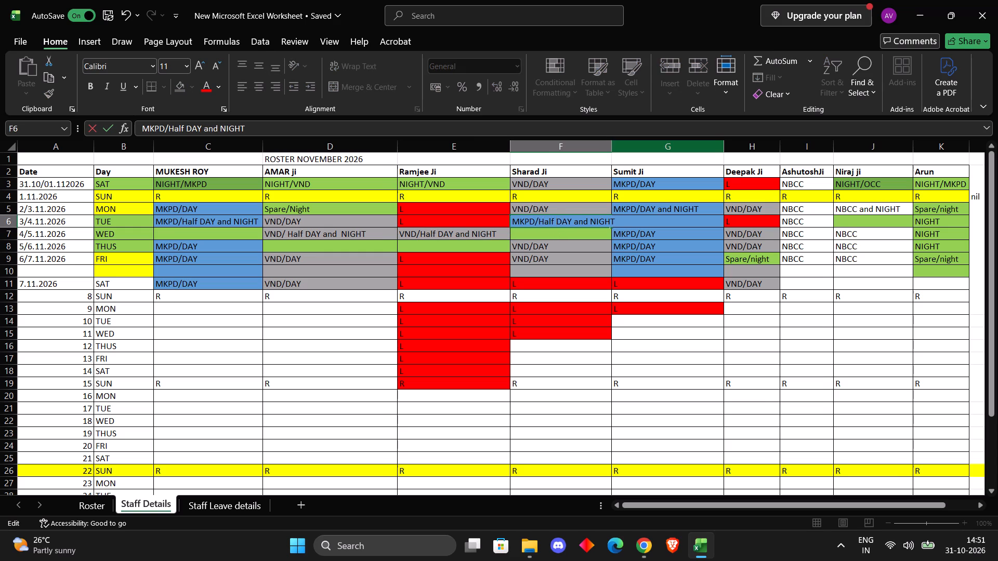
Widen column F so the full half-day-and-night entry in F6 fits.
left_click(611, 148)
left_click_drag(611, 148, 612, 148)
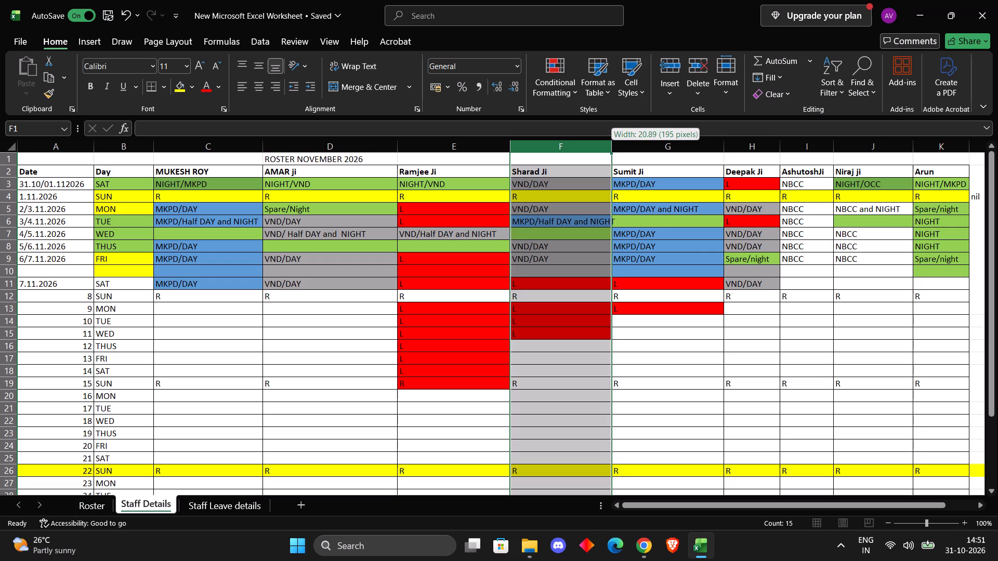
left_click_drag(612, 148, 630, 145)
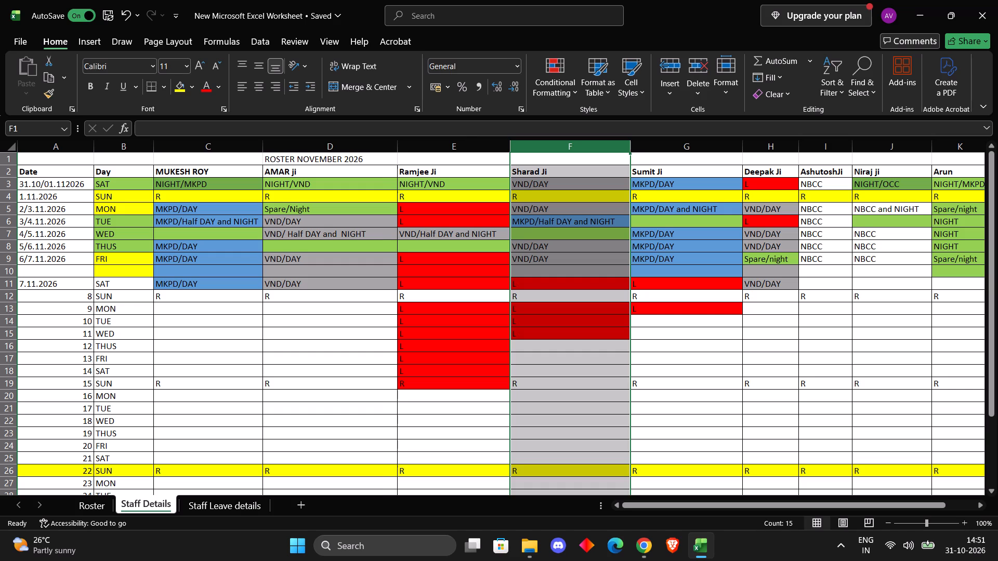
Change the MON shift entry in G5 to read MKPD/Half DAY and NIGHT.
double_click(661, 208)
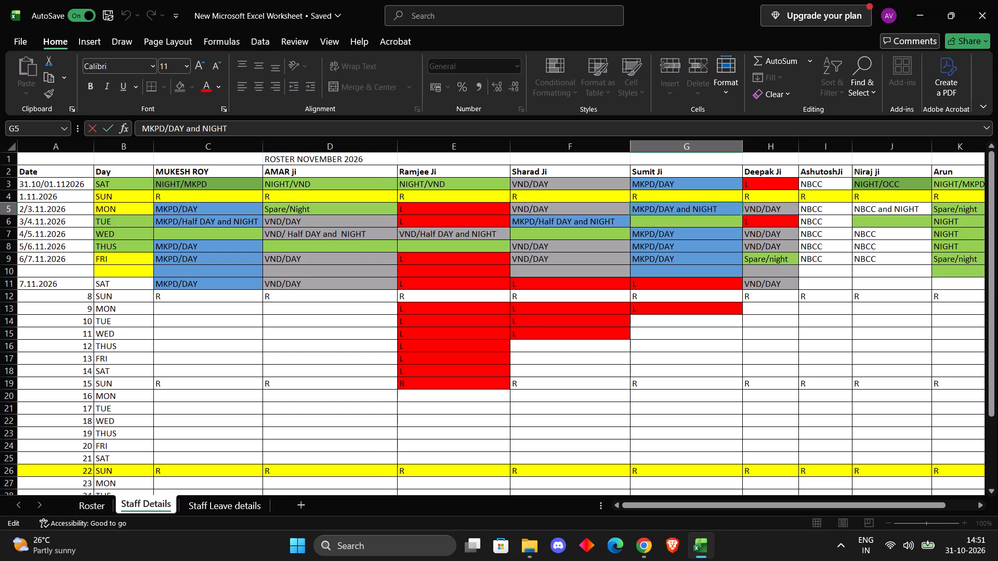
left_click(663, 209)
key("h")
key("a")
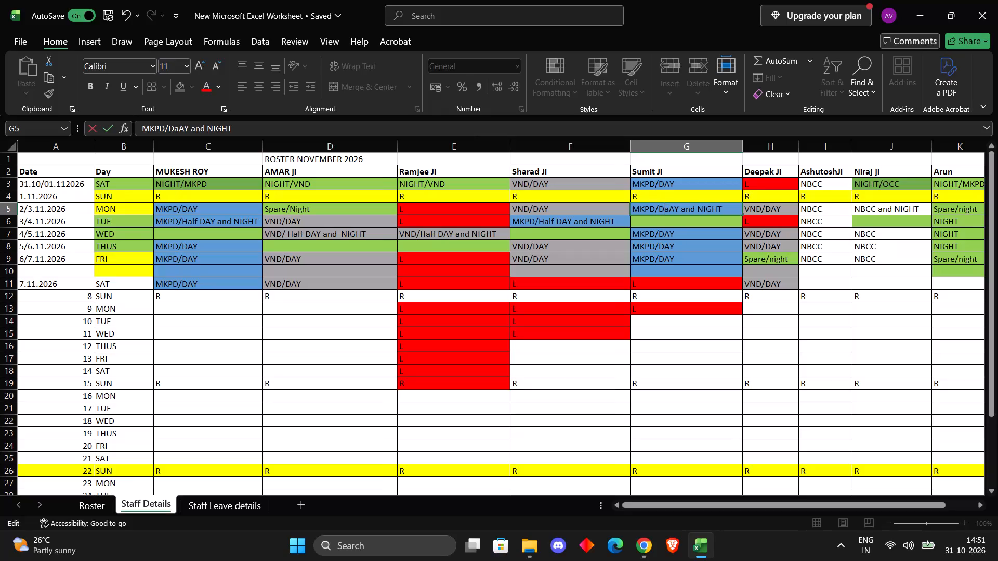
type("lf")
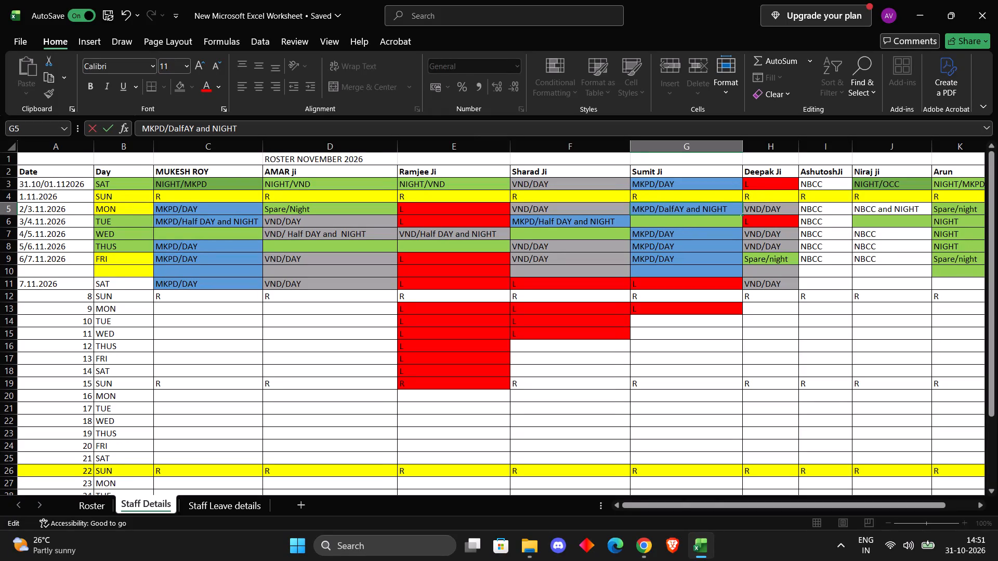
left_click(663, 209)
key("space")
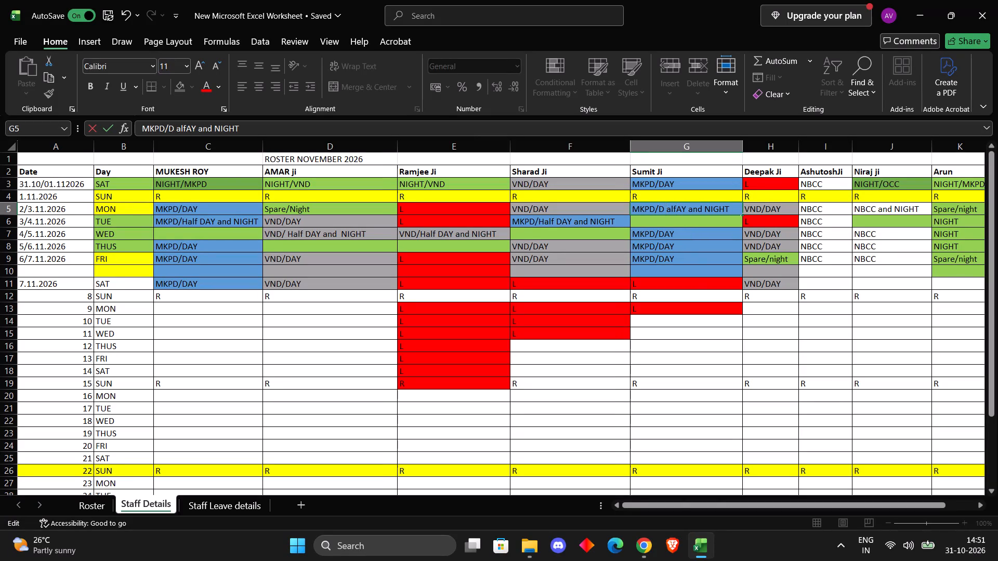
key("BackSpace")
key("BackSpace")
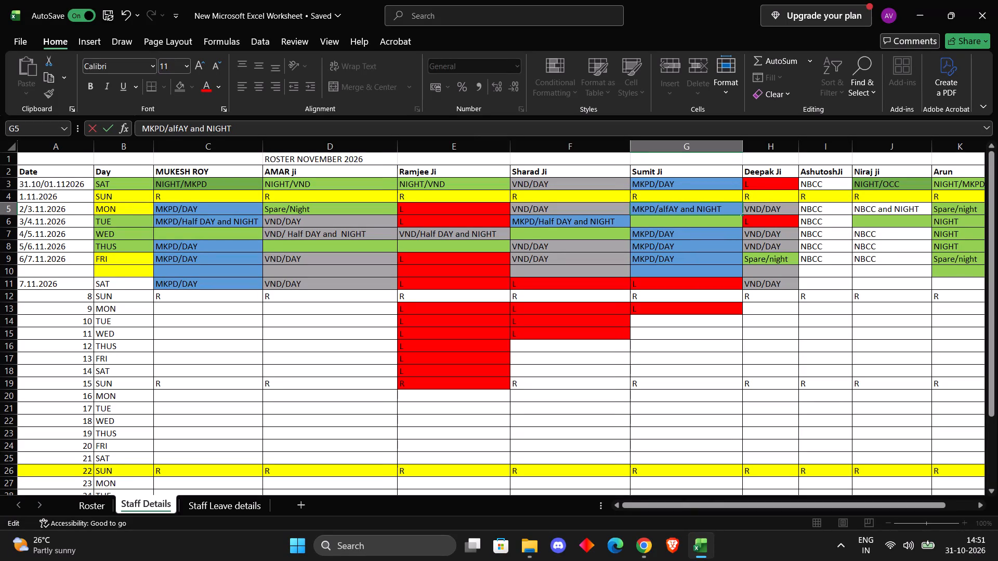
key("shift+h")
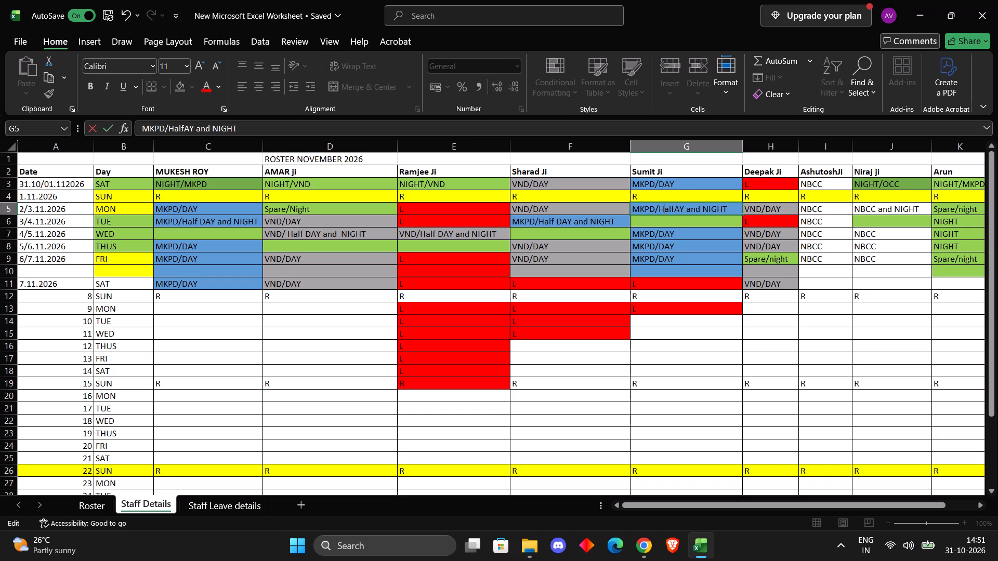
left_click(674, 209)
key("shift+d")
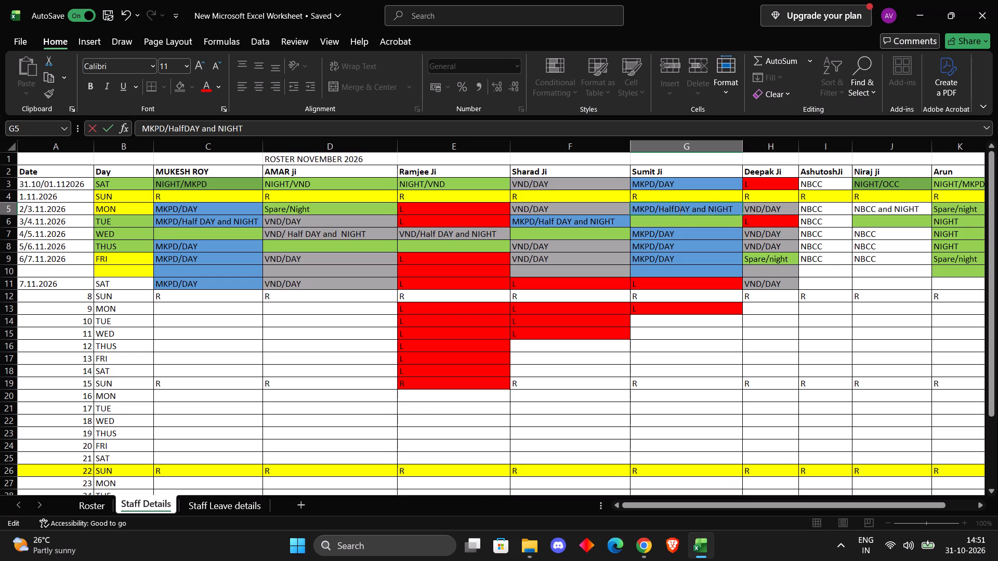
left_click(675, 208)
key("space")
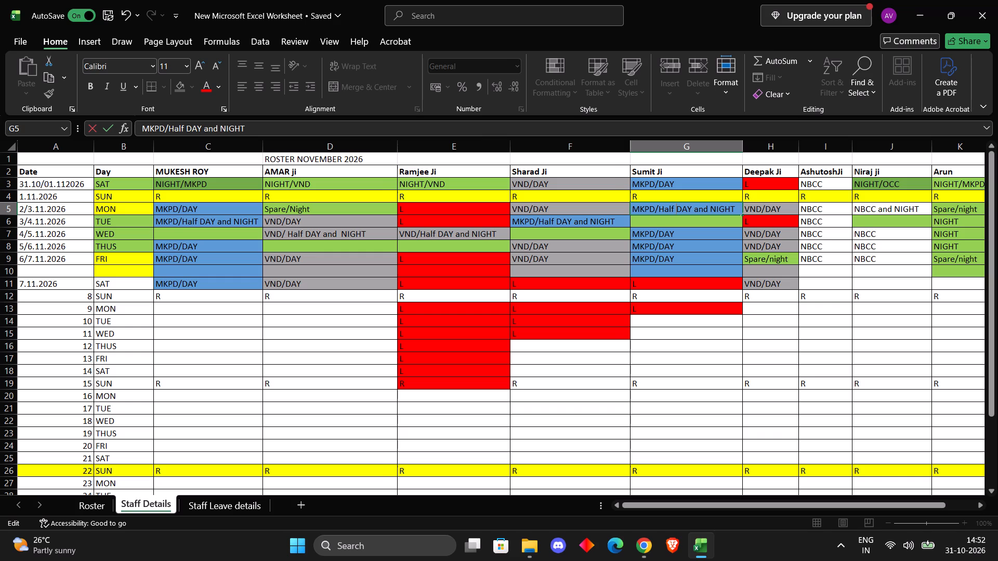
Change the MON shift entry in J5 to read NBCC Half Day and NIGHT.
left_click(856, 207)
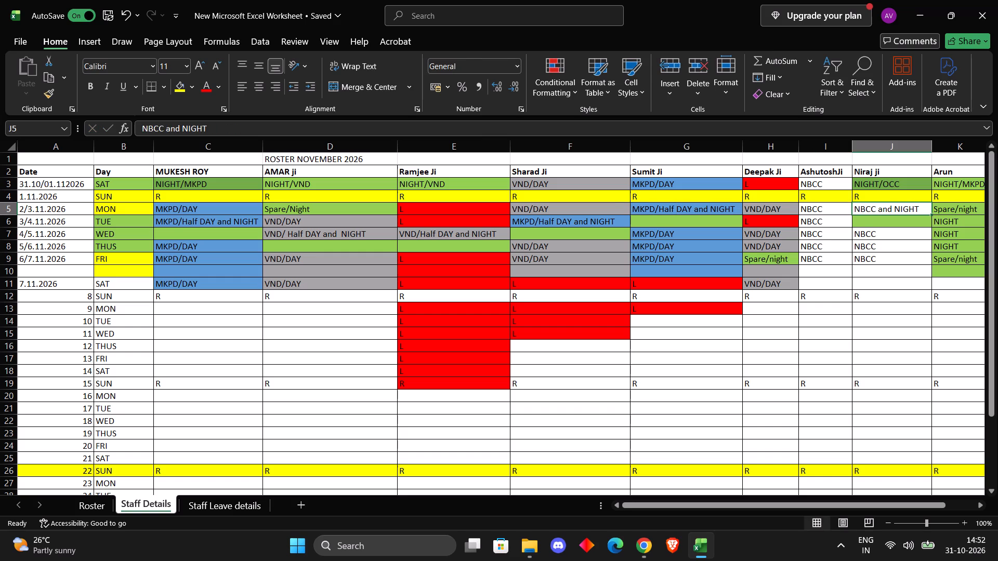
double_click(877, 210)
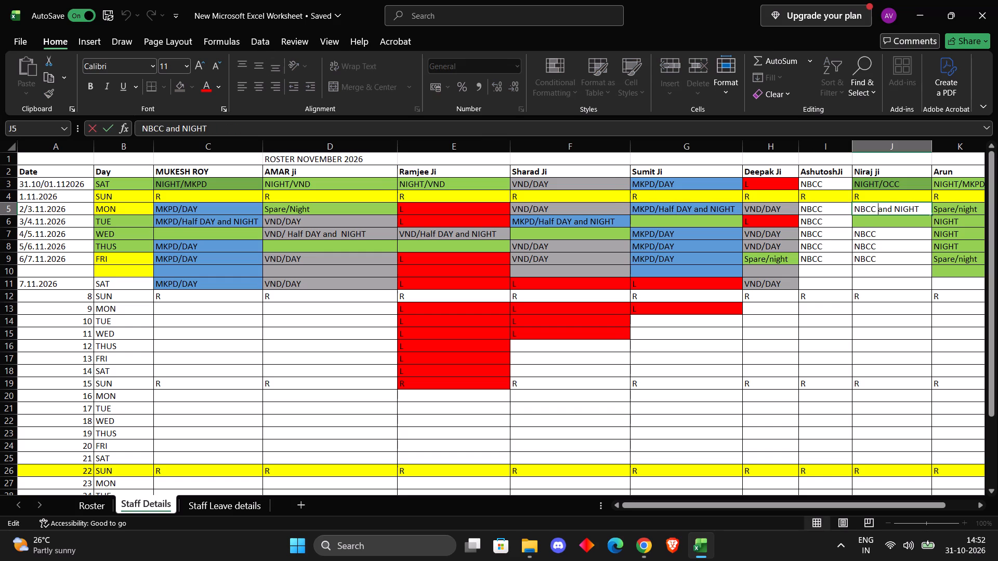
key("BackSpace")
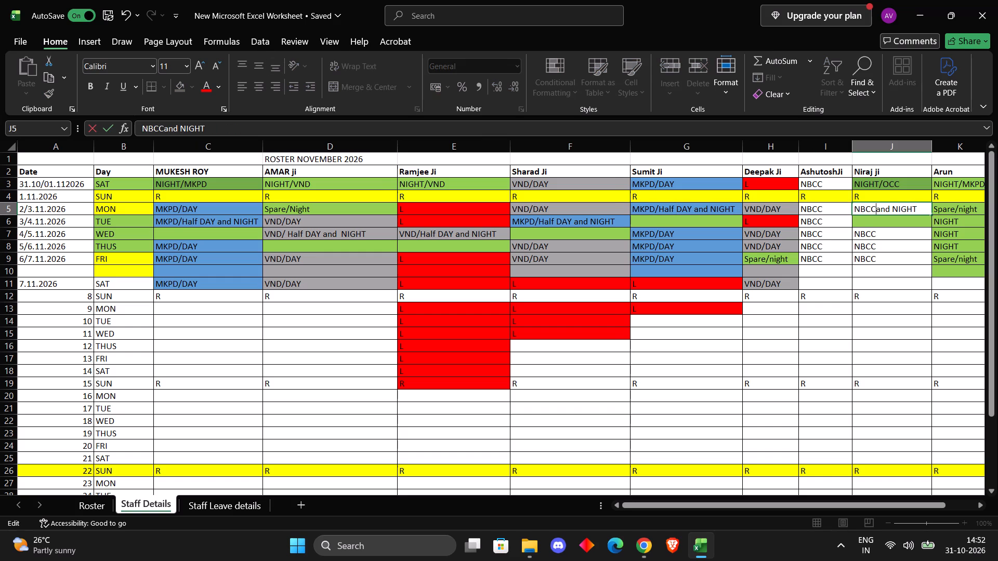
type("Half")
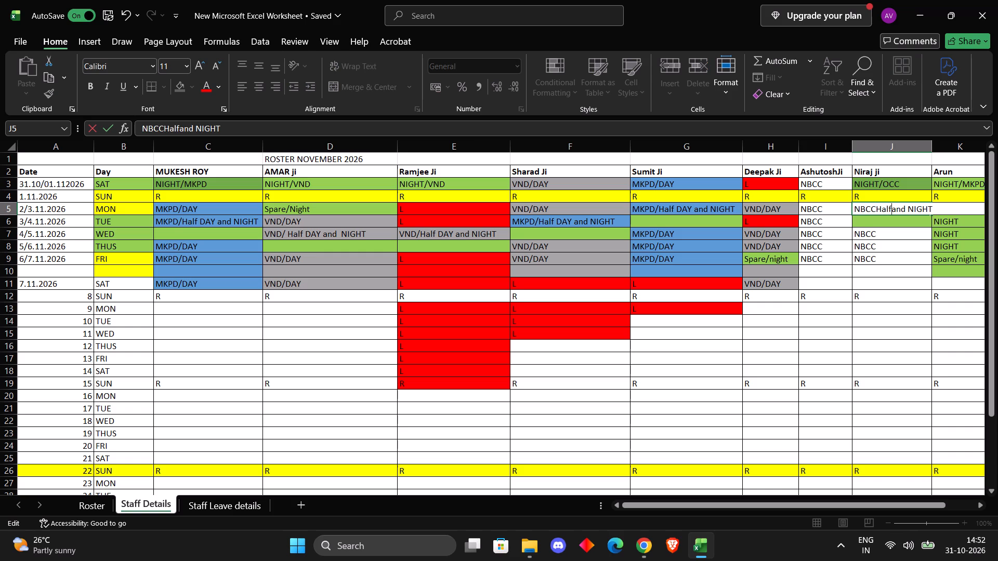
key("BackSpace")
key("BackSpace")
key("BackSpace")
key("BackSpace")
key("space")
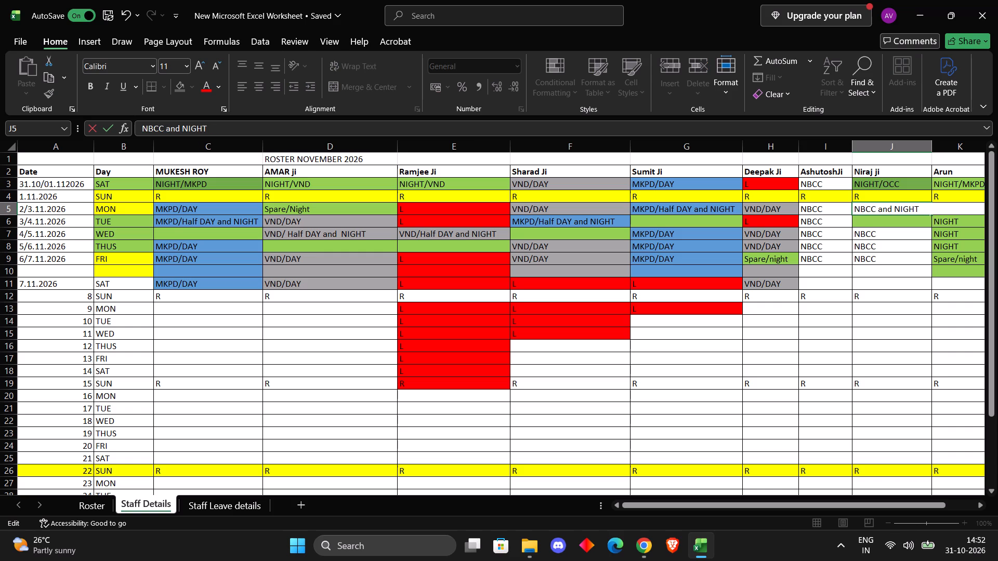
type("Ha")
type("lf")
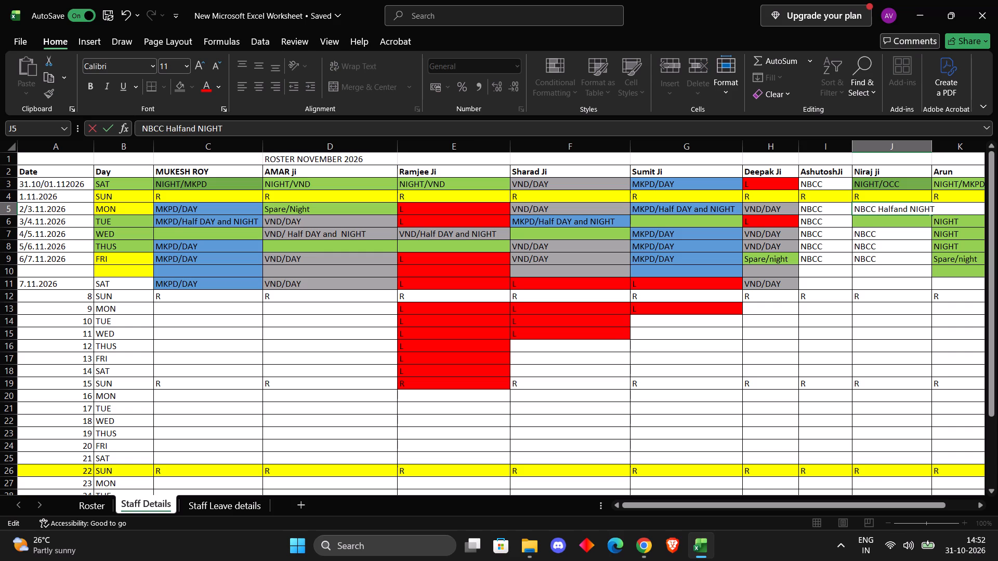
key("space")
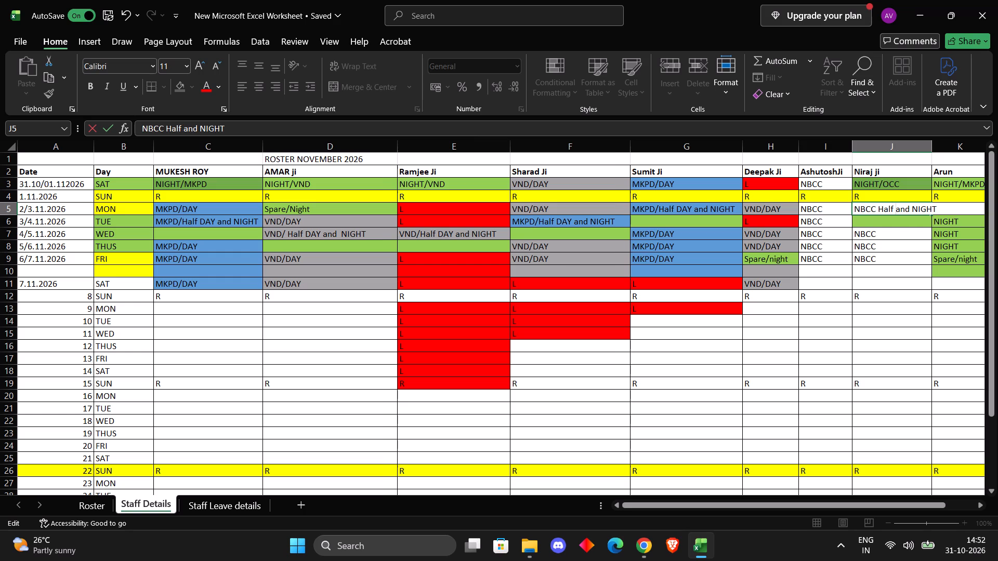
type("Day")
key("space")
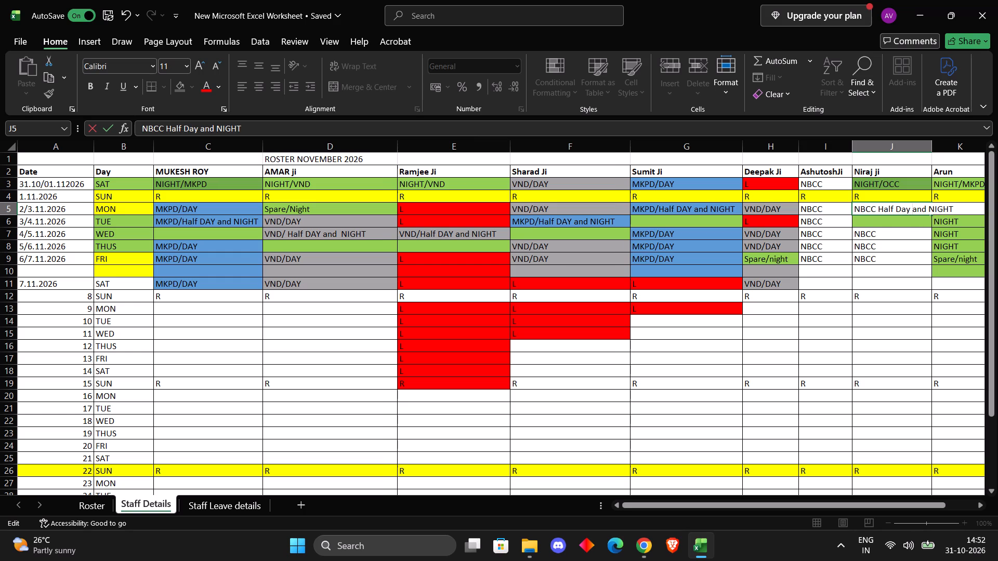
Widen column J so the full half-day-and-night entry in J5 fits.
left_click(933, 147)
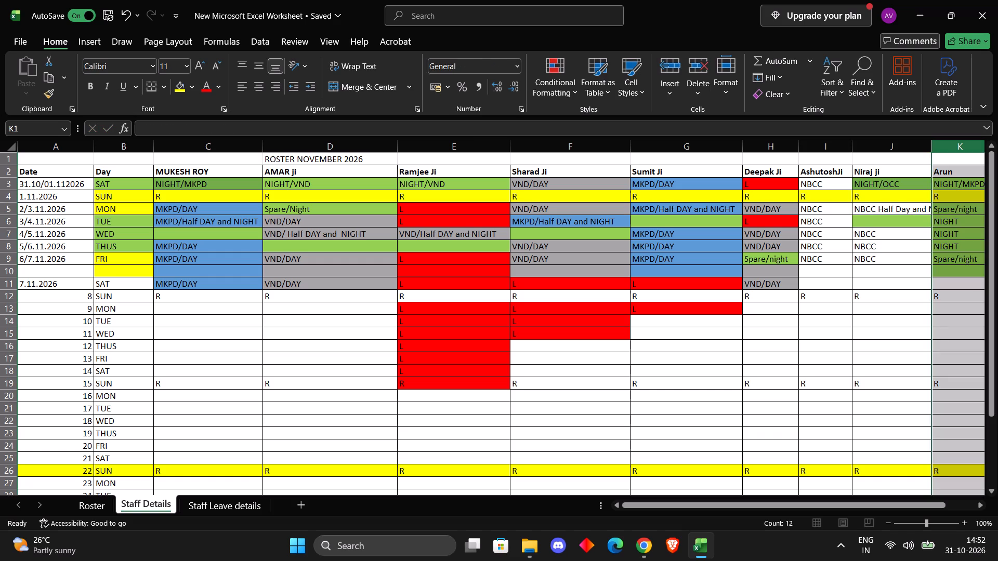
left_click_drag(933, 147, 952, 147)
left_click_drag(952, 147, 958, 147)
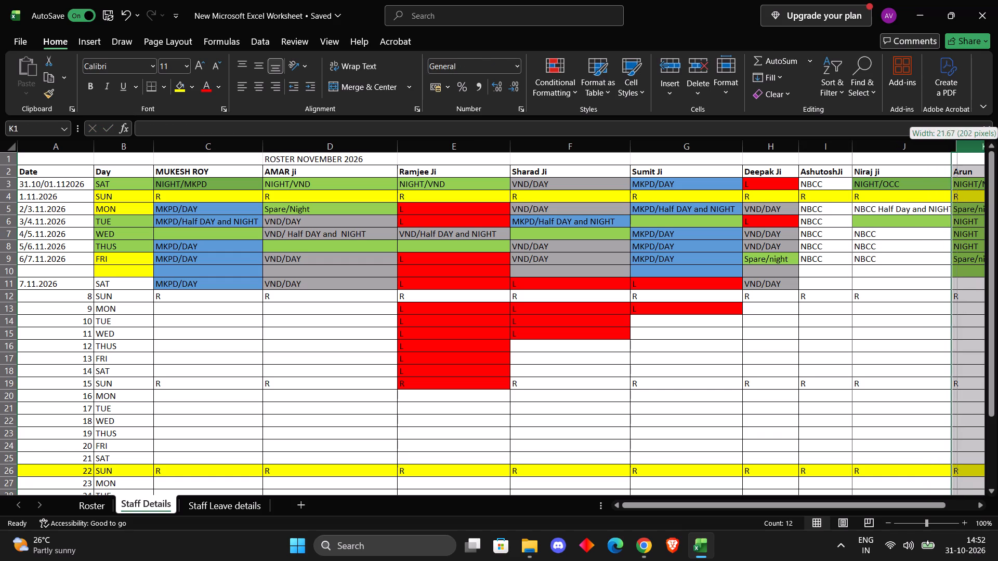
left_click_drag(958, 147, 963, 147)
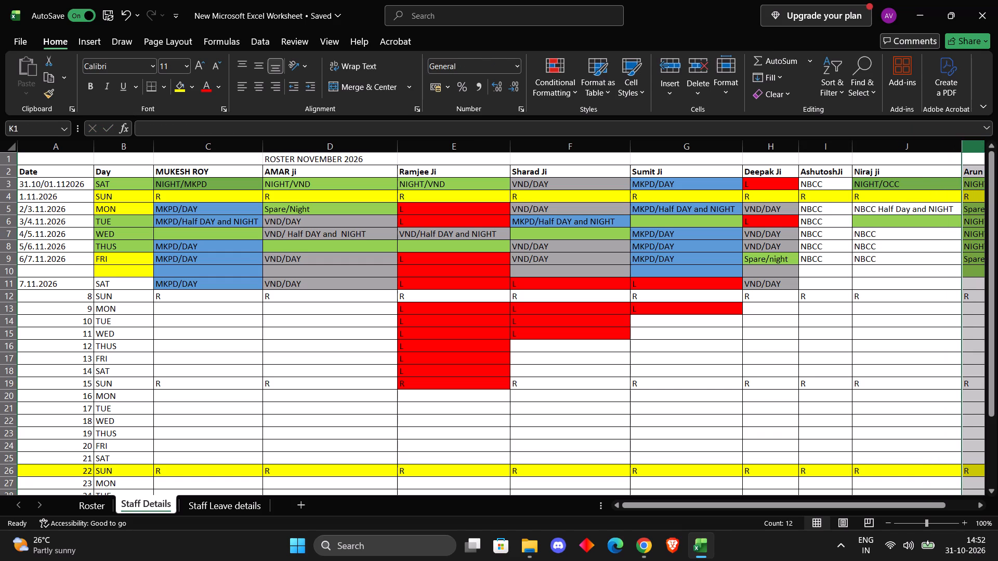
Widen column K so the NIGHT/MKPD entry in K3 fits with room to spare.
left_click(922, 523)
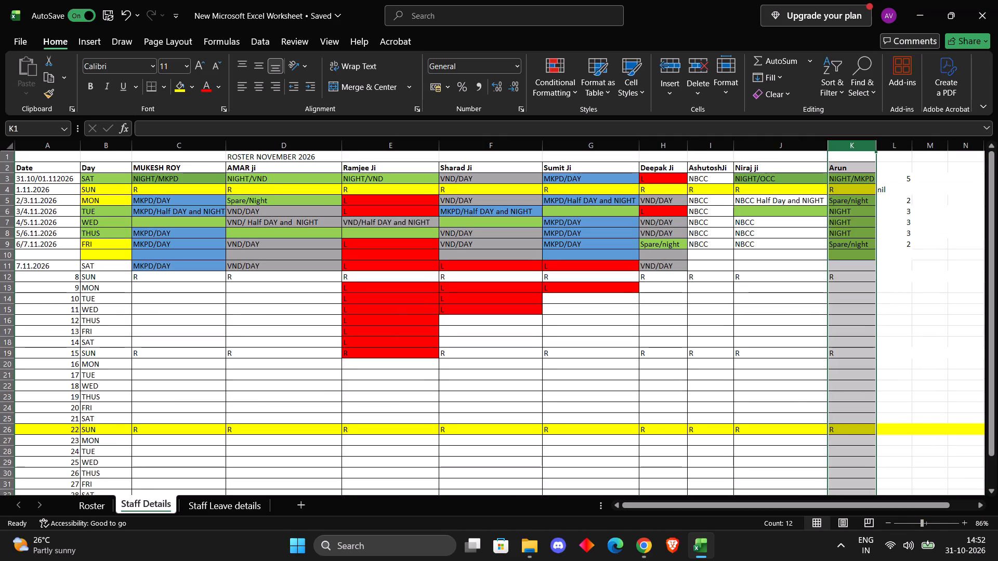
left_click_drag(876, 146, 891, 148)
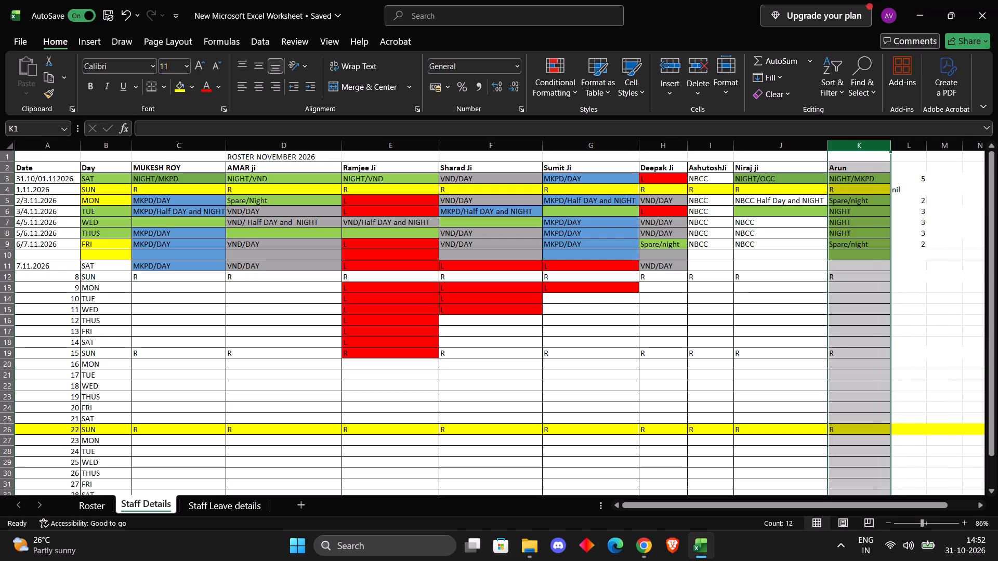
Review the SAT night-shift entries in C3, D3 and E3 of the 31.10/01.11 row.
left_click(207, 179)
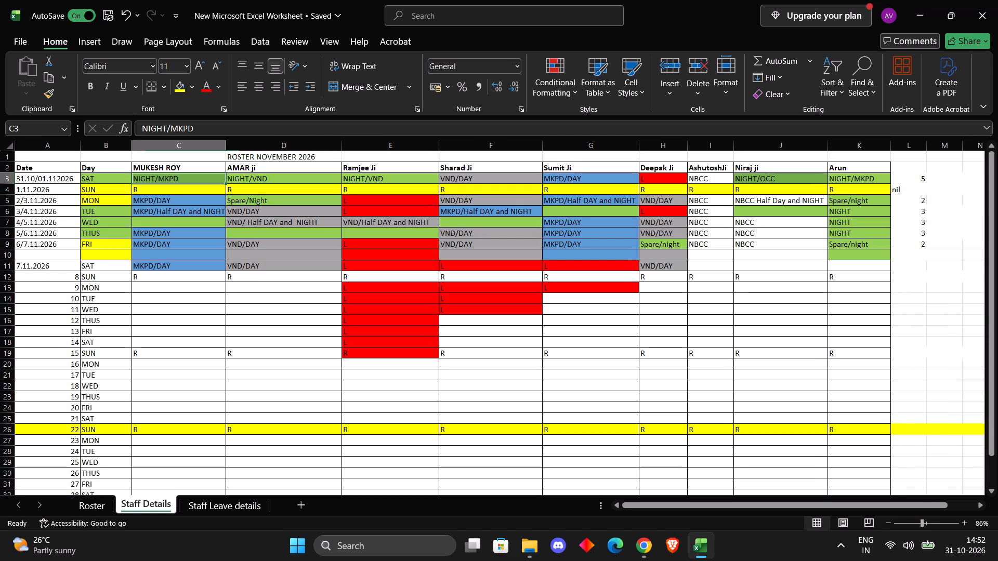
left_click(207, 187)
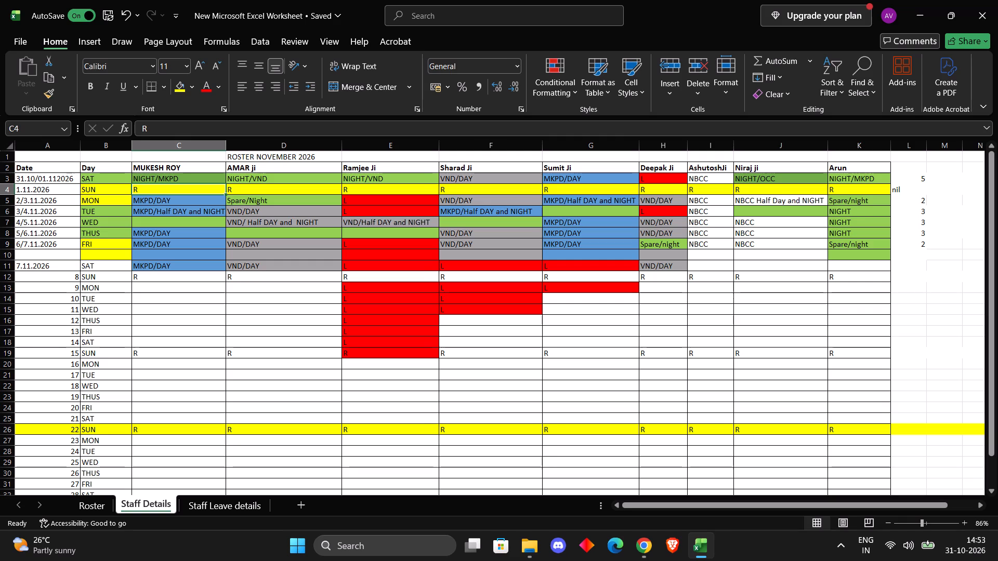
left_click(197, 178)
left_click(266, 182)
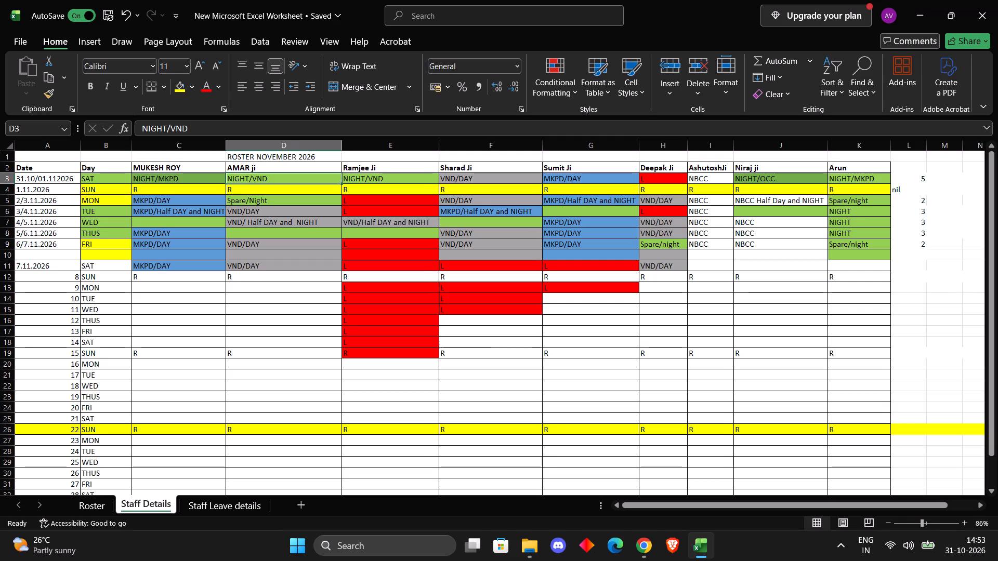
left_click(211, 182)
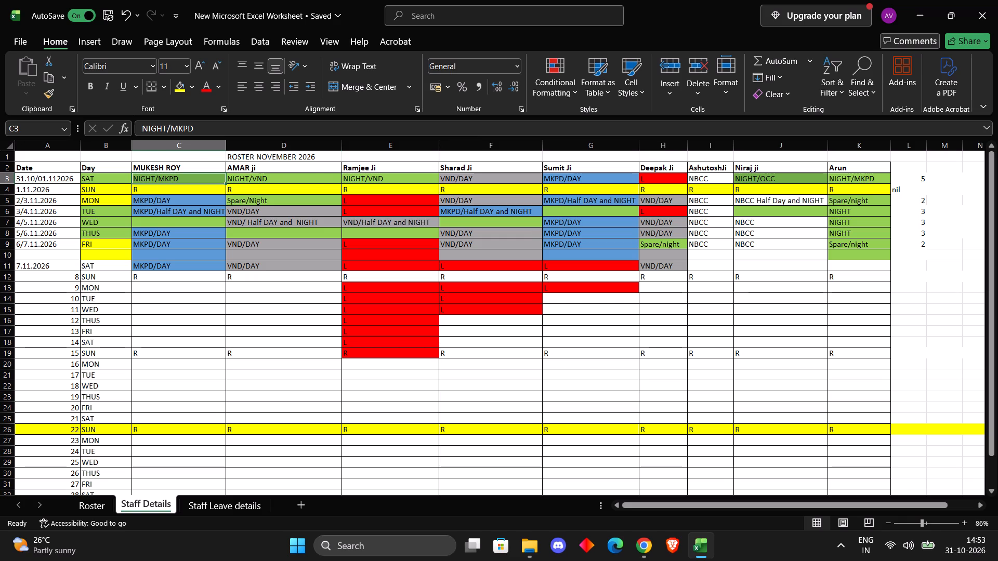
left_click(252, 178)
left_click(196, 180)
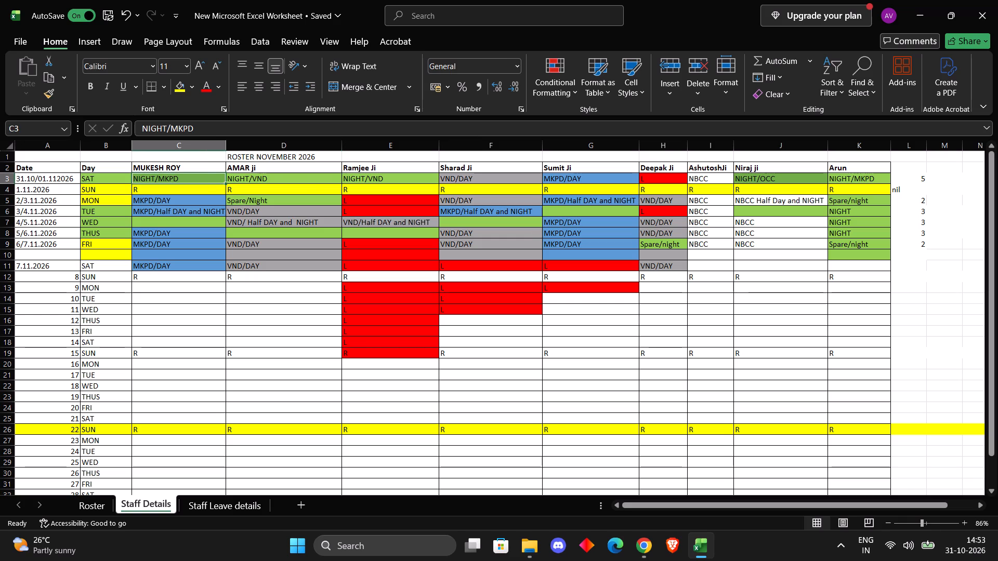
left_click(263, 180)
left_click(195, 178)
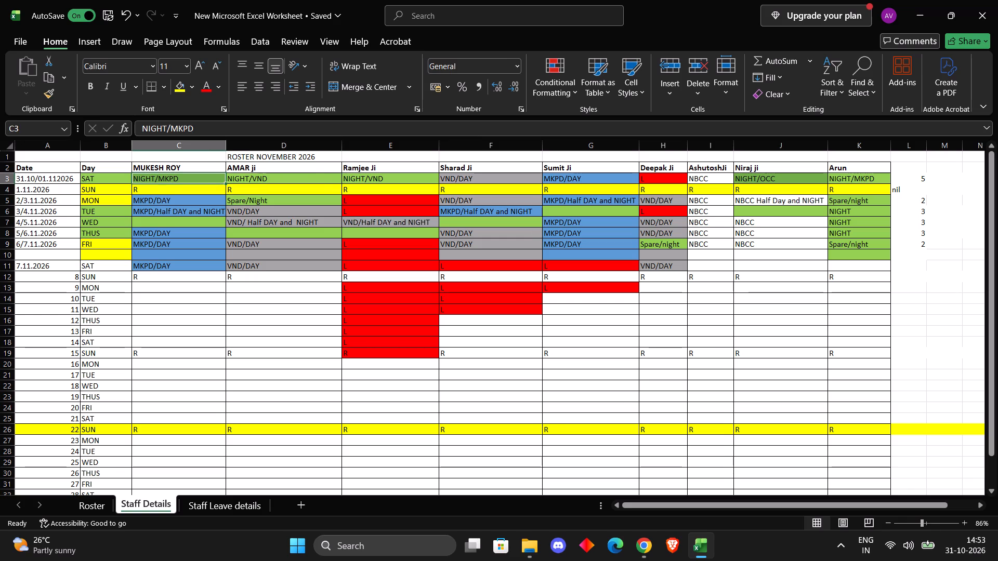
left_click(259, 180)
left_click(216, 180)
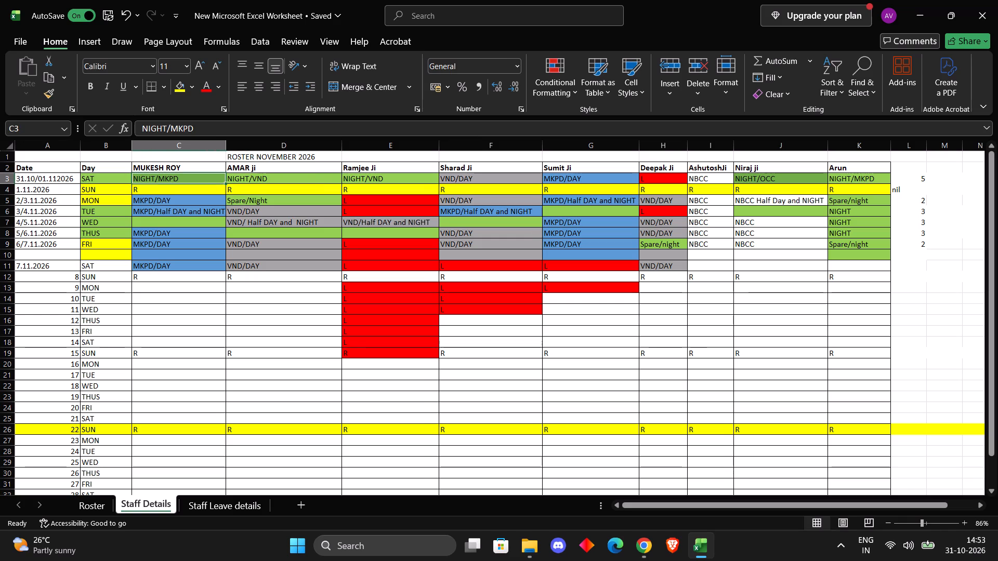
left_click(258, 178)
left_click(371, 177)
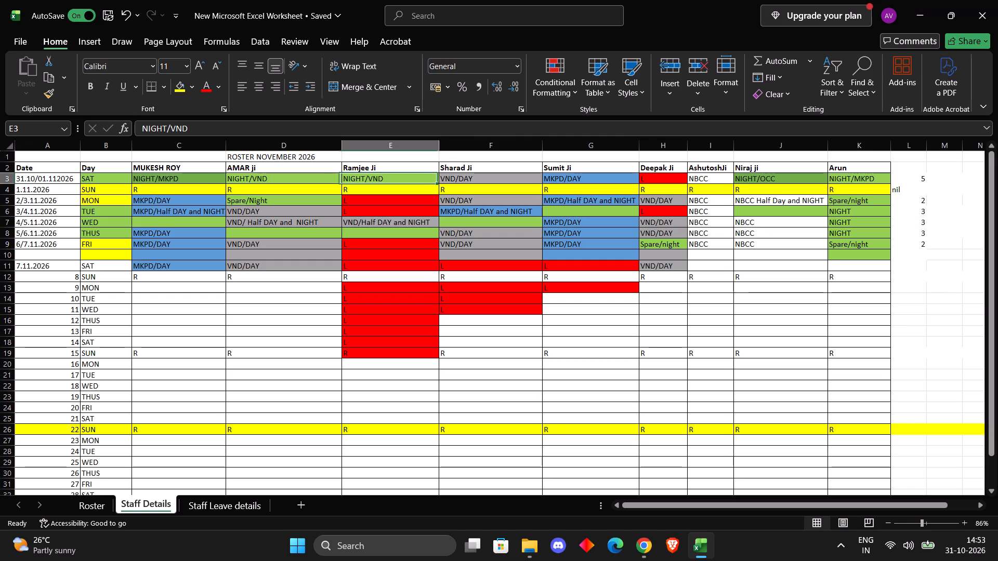
Fill the half-day-and-night entries in C6, D7 and E7 with the standard light green.
left_click(475, 175)
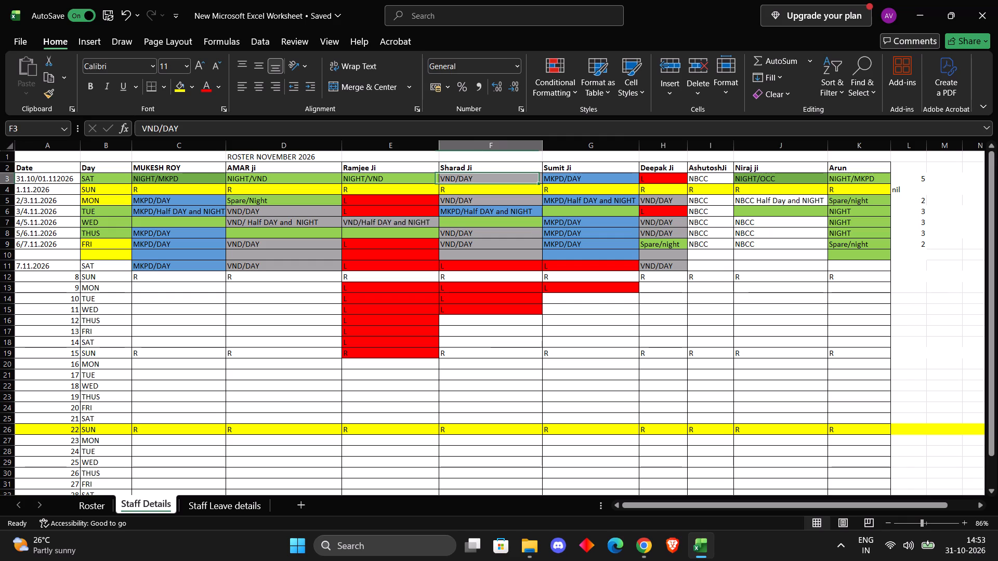
left_click(196, 215)
left_click(257, 224)
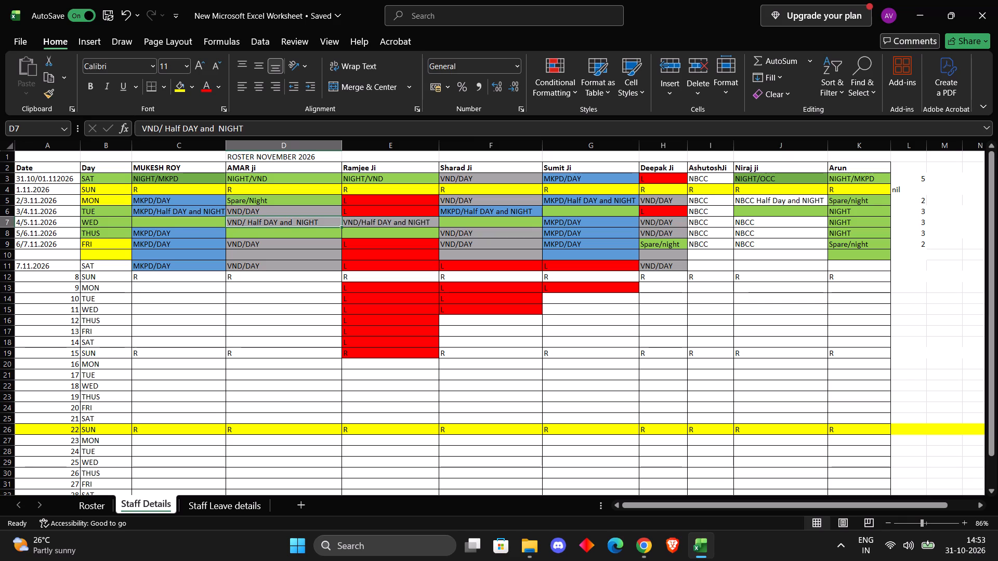
left_click(187, 215)
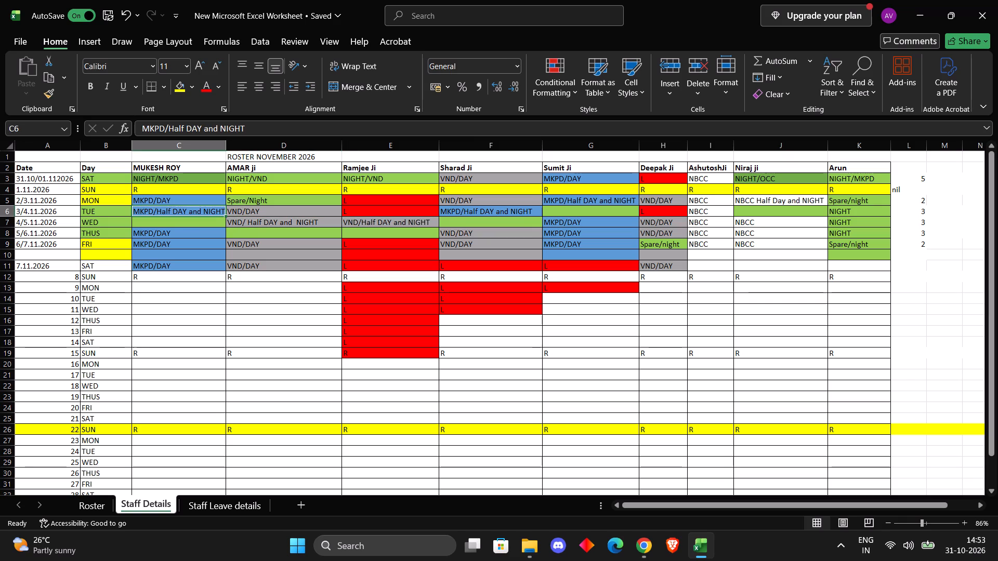
left_click(193, 88)
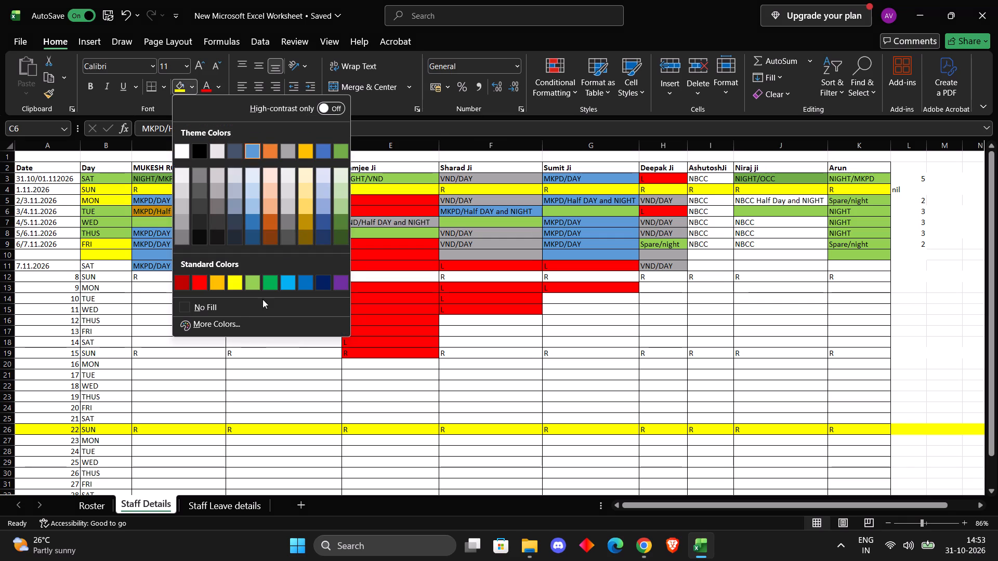
left_click(249, 279)
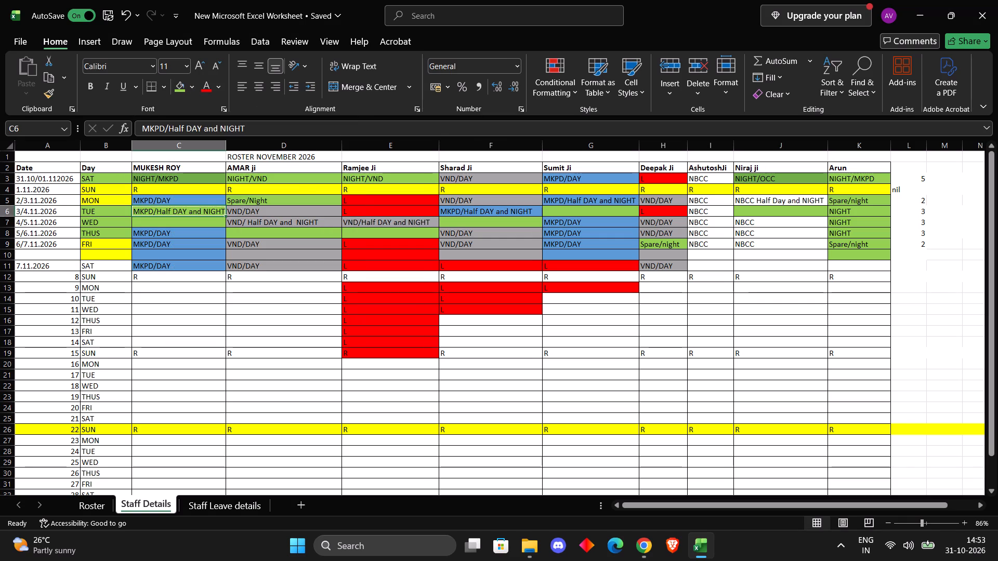
left_click(299, 225)
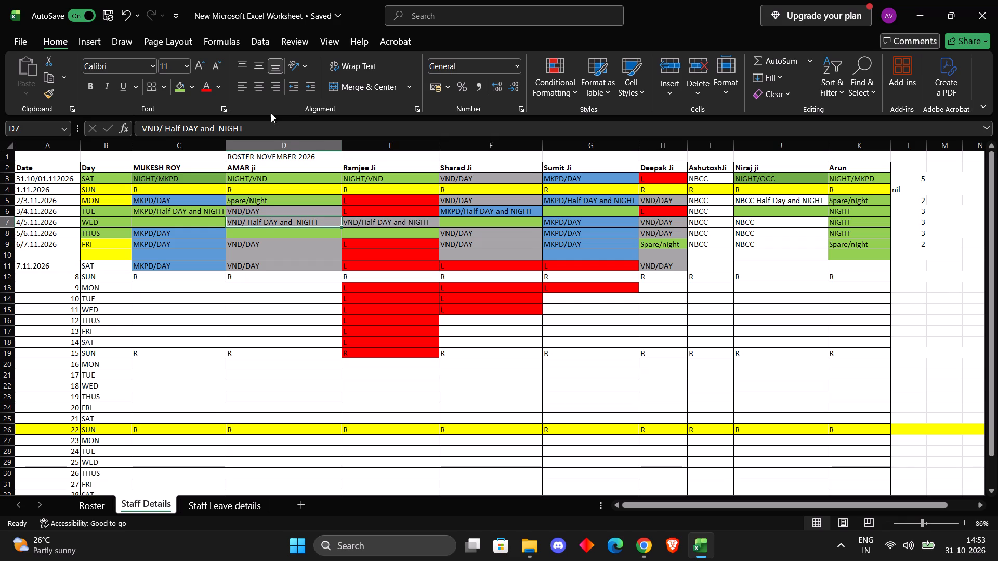
left_click(177, 88)
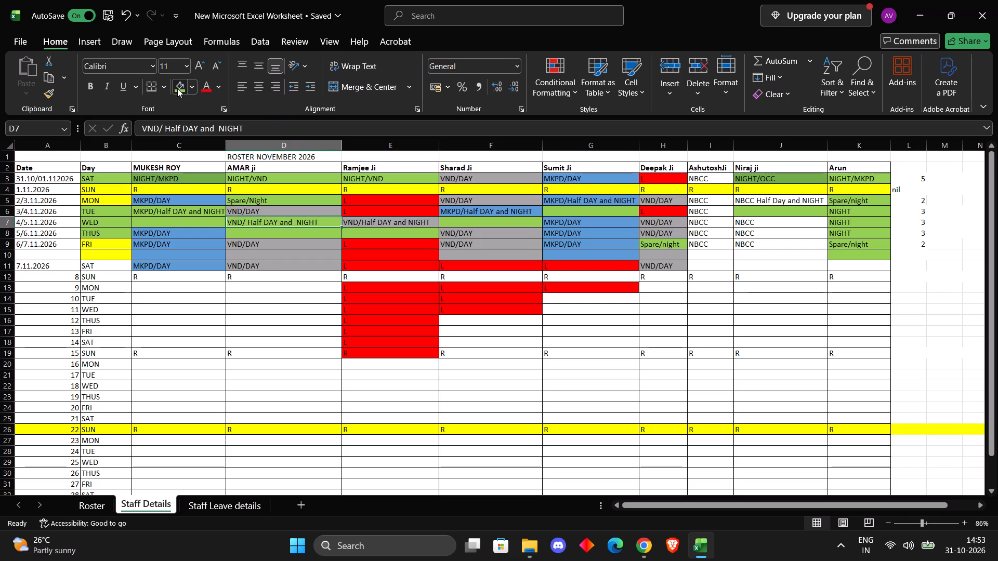
left_click(374, 225)
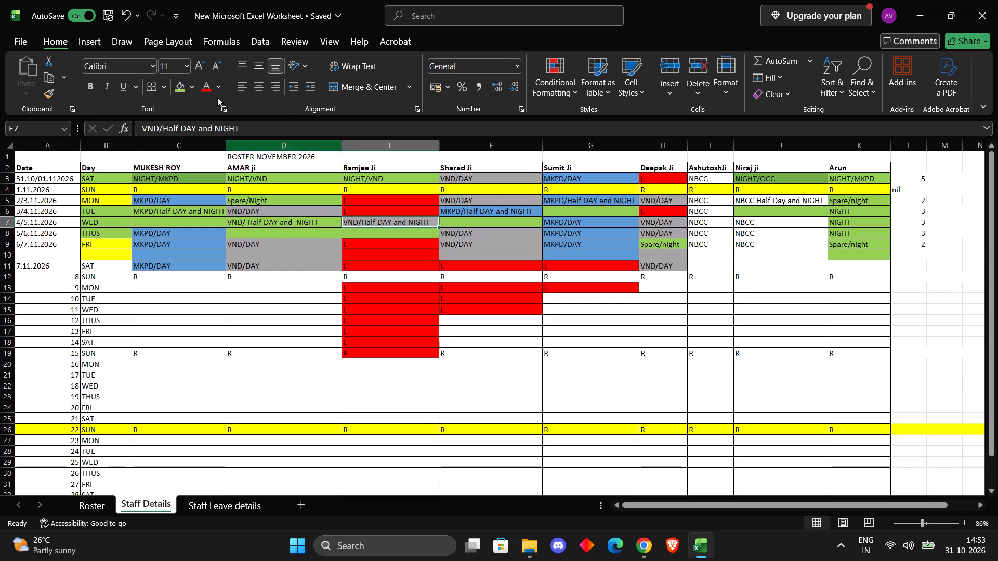
left_click(179, 89)
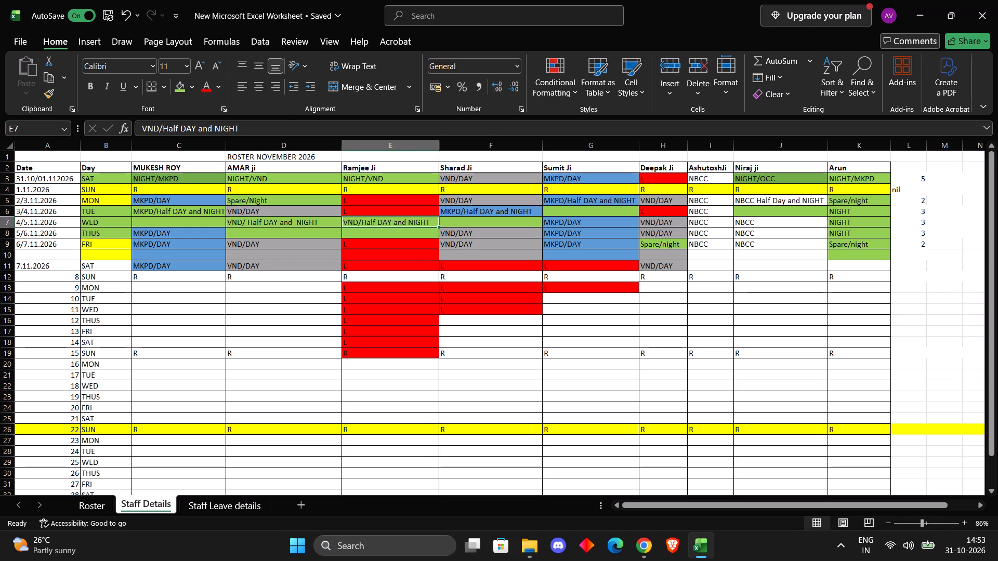
Apply the same light green fill to the half-day-and-night entries in F6, G5 and J5.
left_click(515, 214)
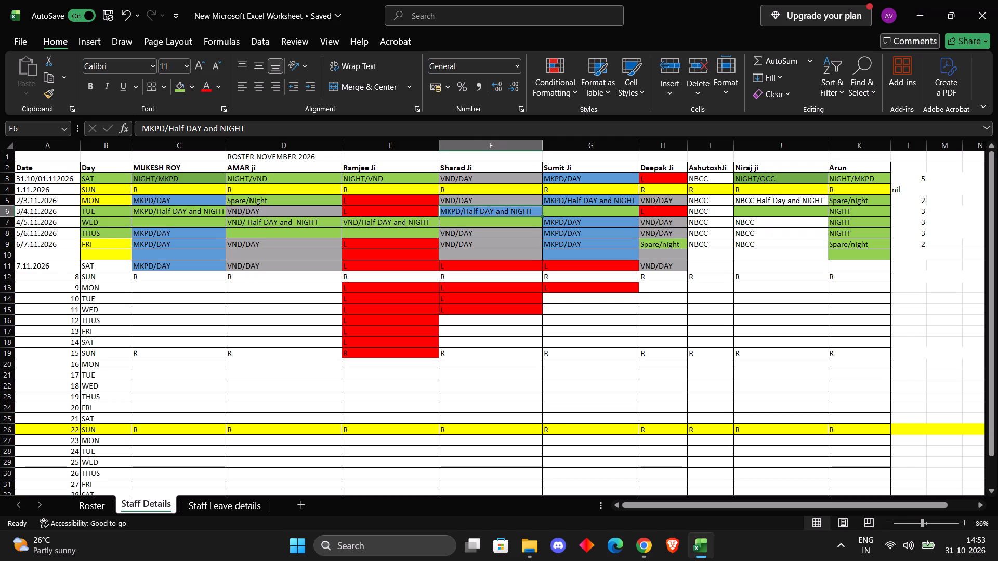
left_click(181, 90)
left_click(571, 203)
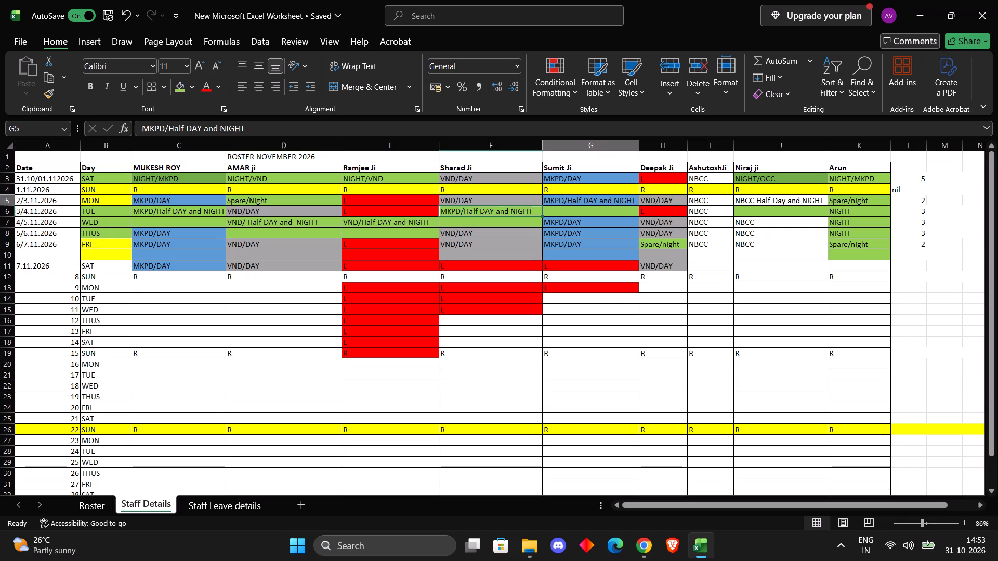
left_click(182, 90)
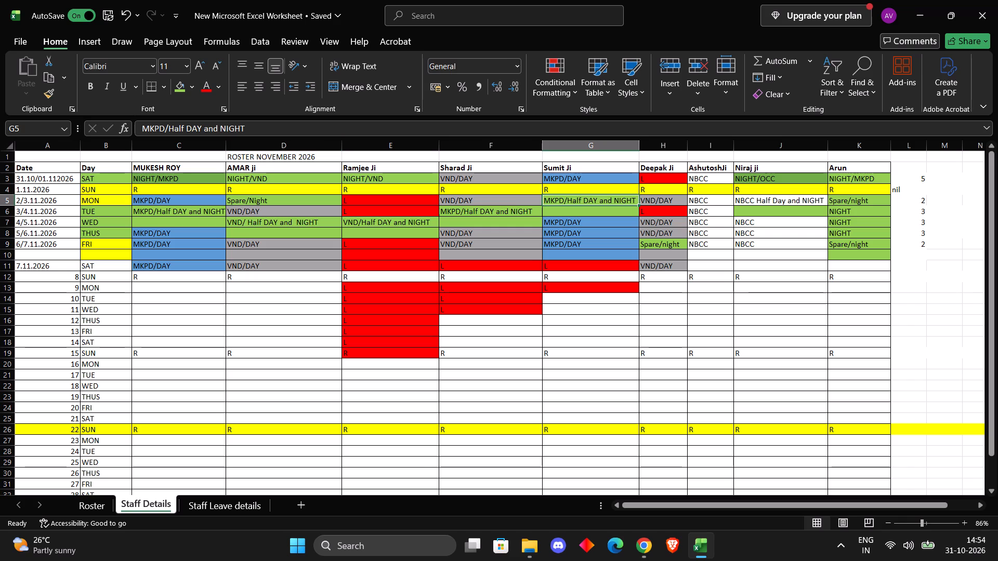
left_click(798, 199)
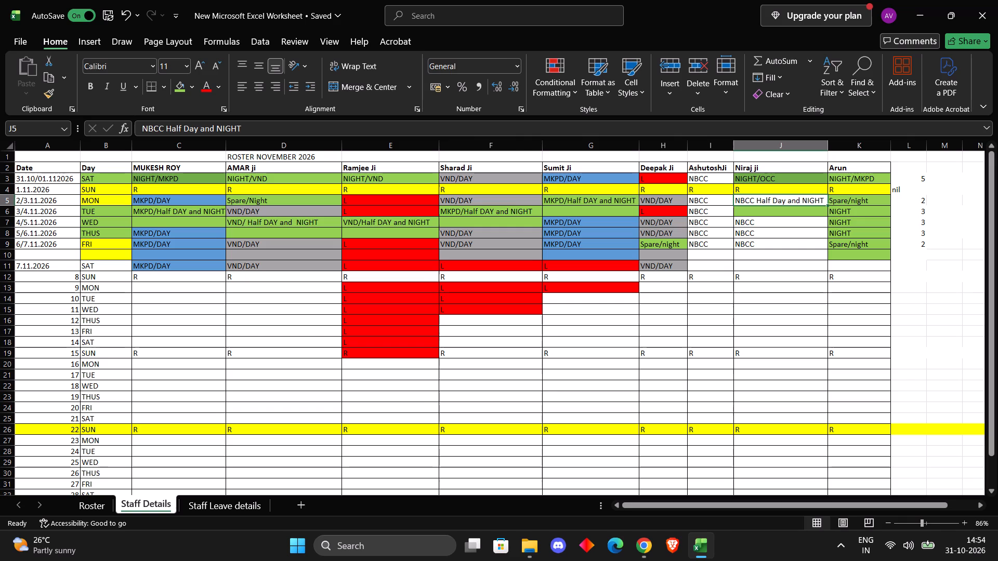
left_click(180, 91)
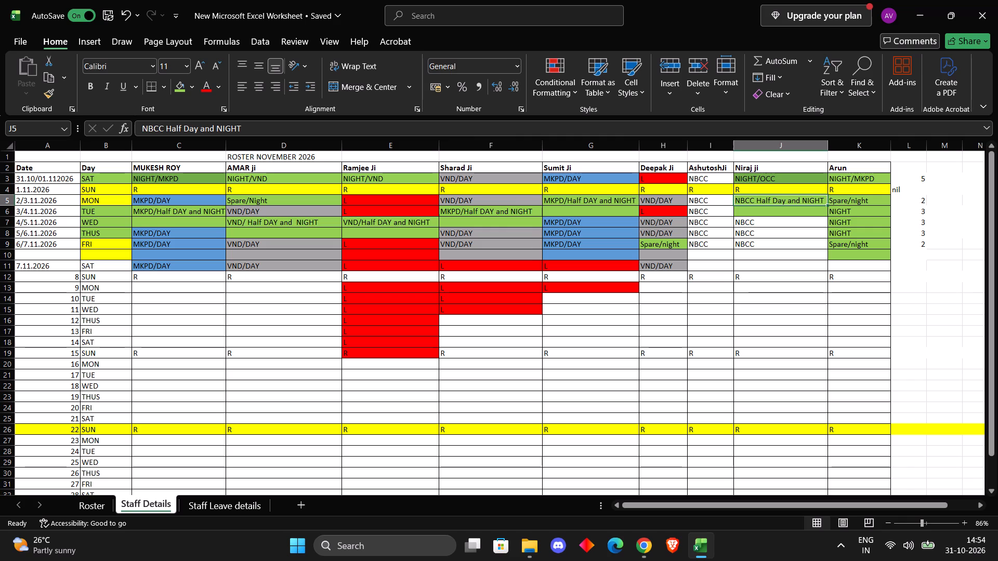
Open the MON shift entry in J5 for editing.
double_click(760, 201)
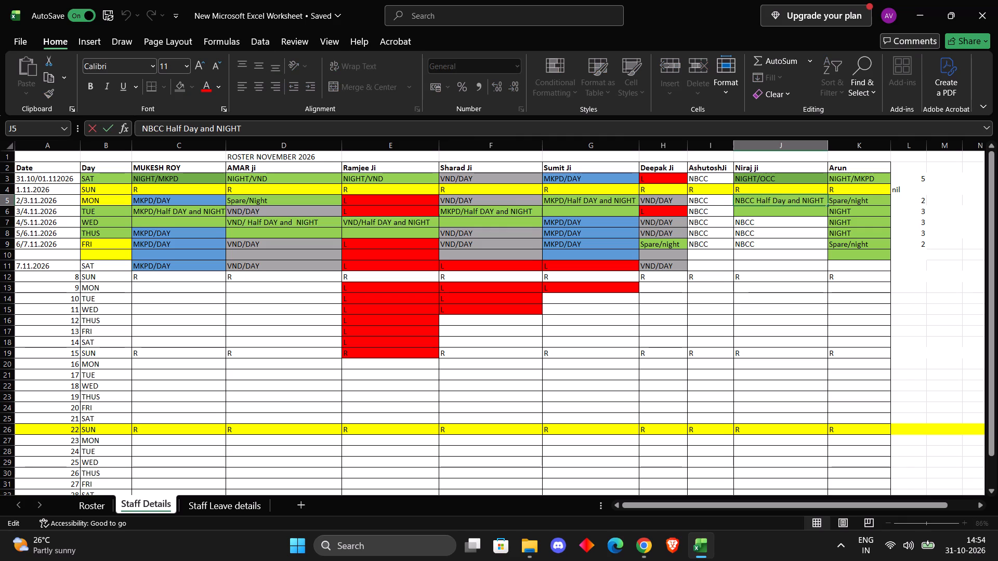
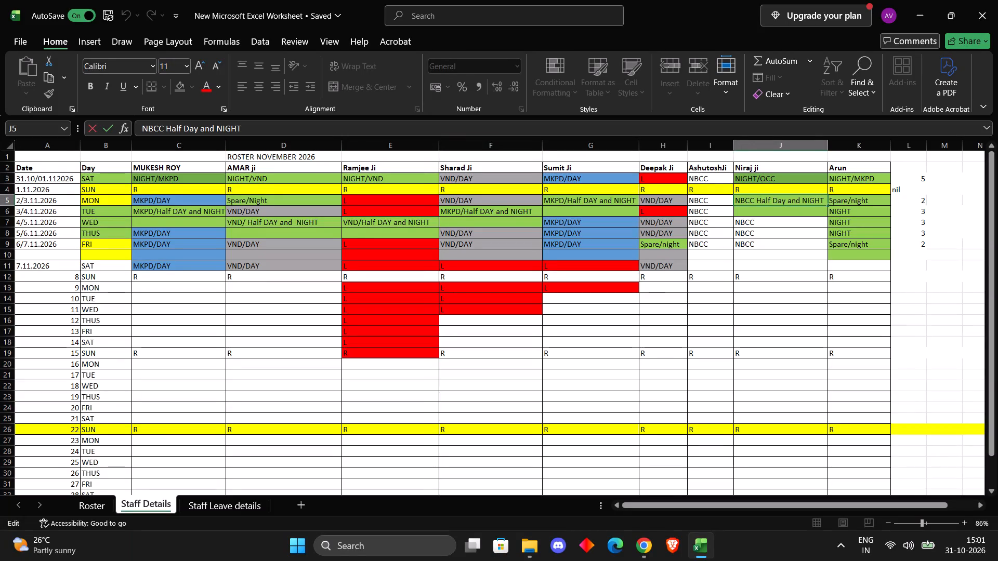
Widen column C slightly so the MKPD half-day-and-night entry in C6 fits inside its cell.
left_click(228, 146)
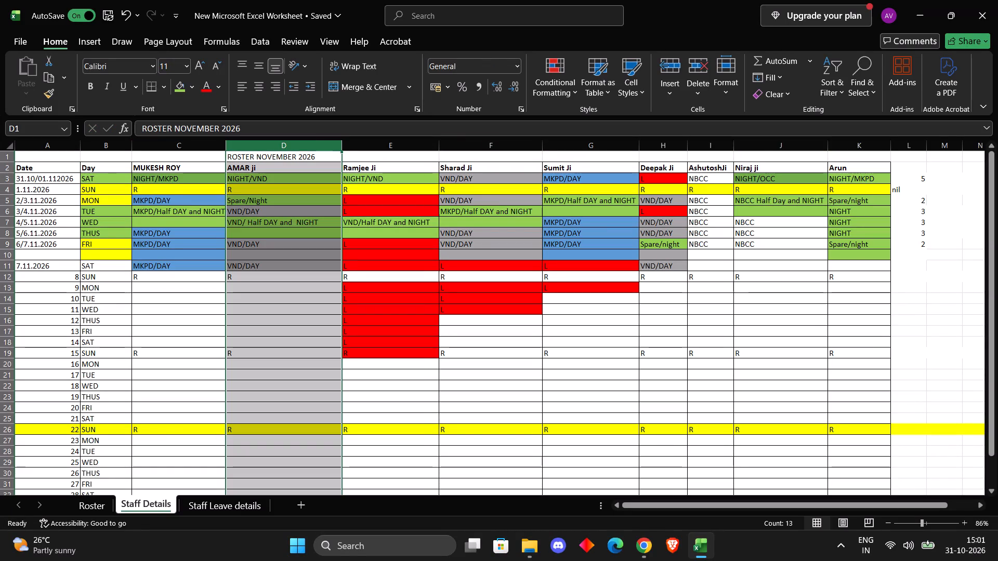
left_click_drag(228, 146, 238, 147)
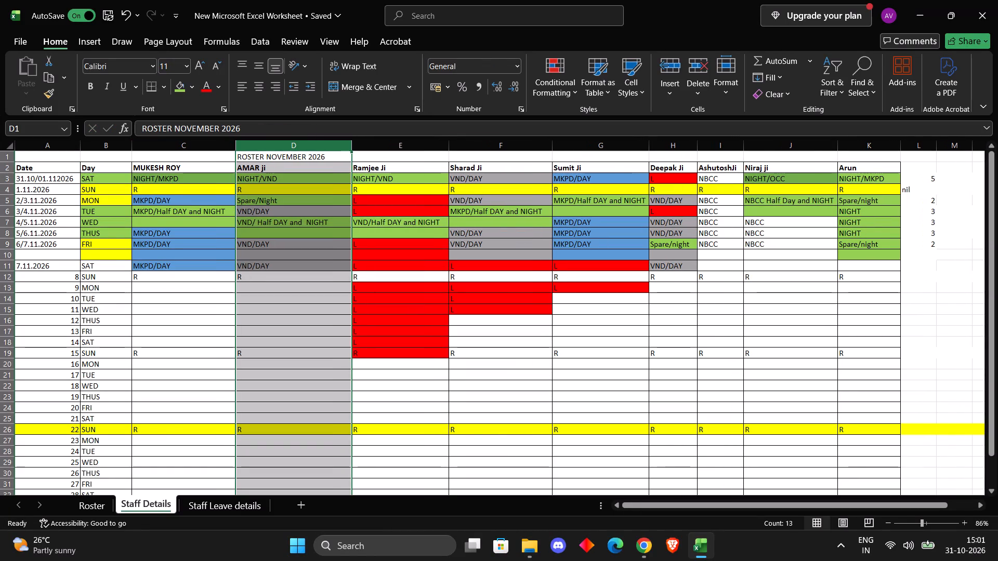
left_click(337, 252)
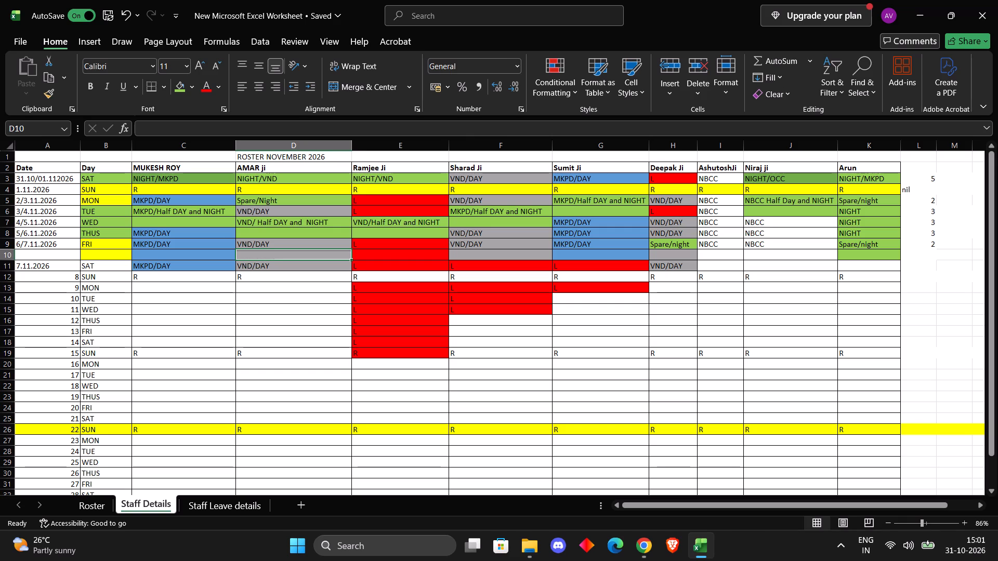
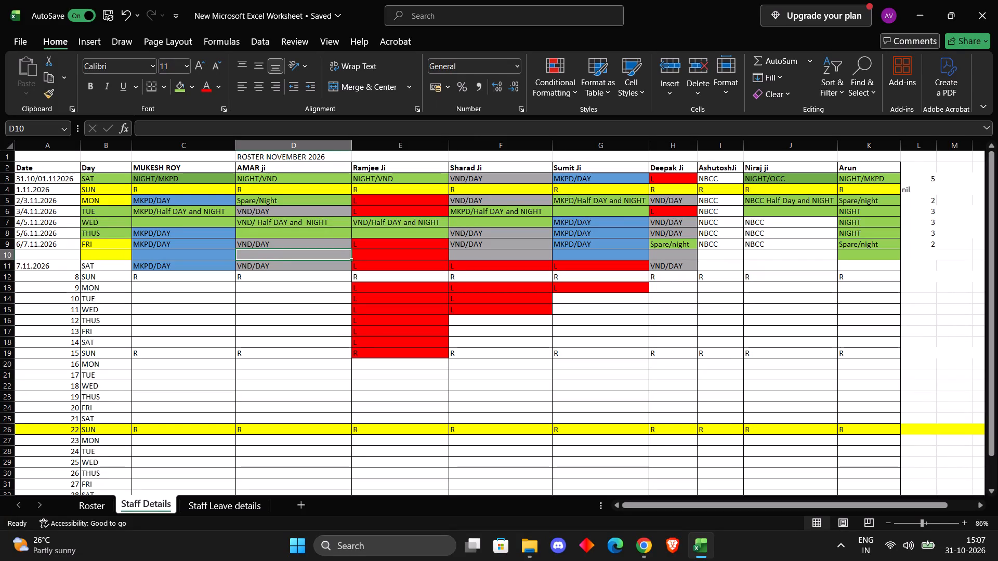
Fill the empty cells following the half-day-and-night shifts, C7, D8, E8, F7, G6 and J6, with standard red.
left_click(229, 224)
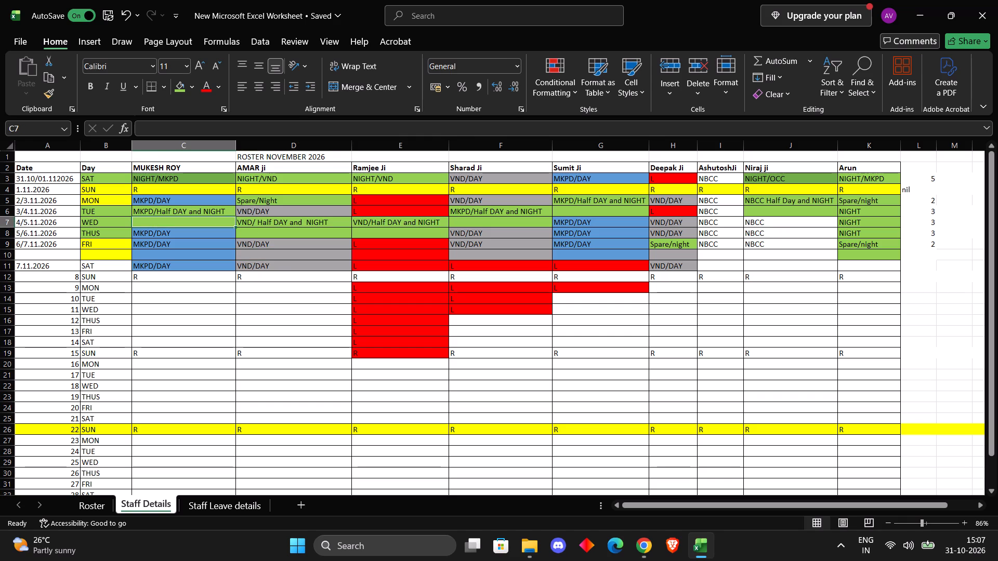
left_click(190, 89)
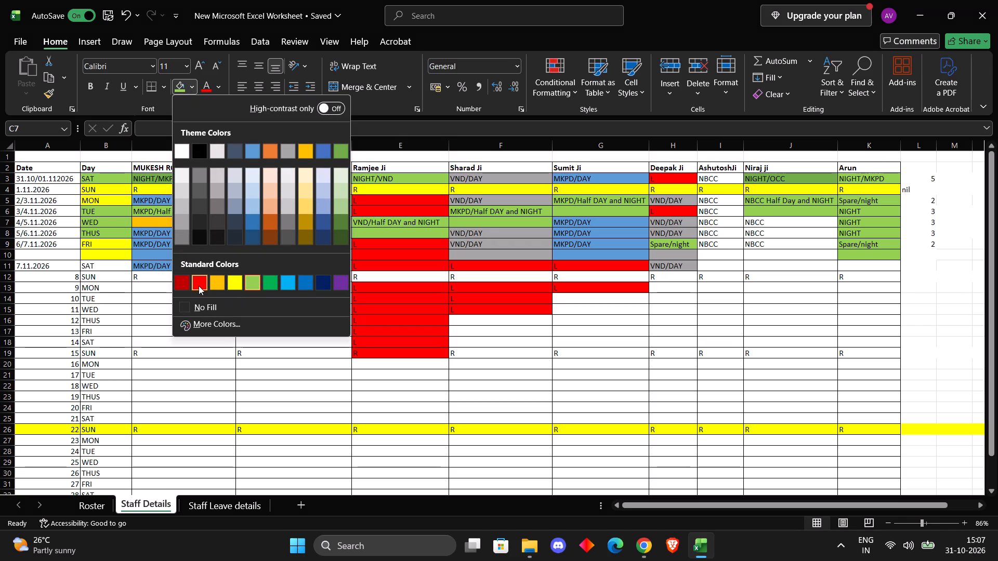
left_click(199, 285)
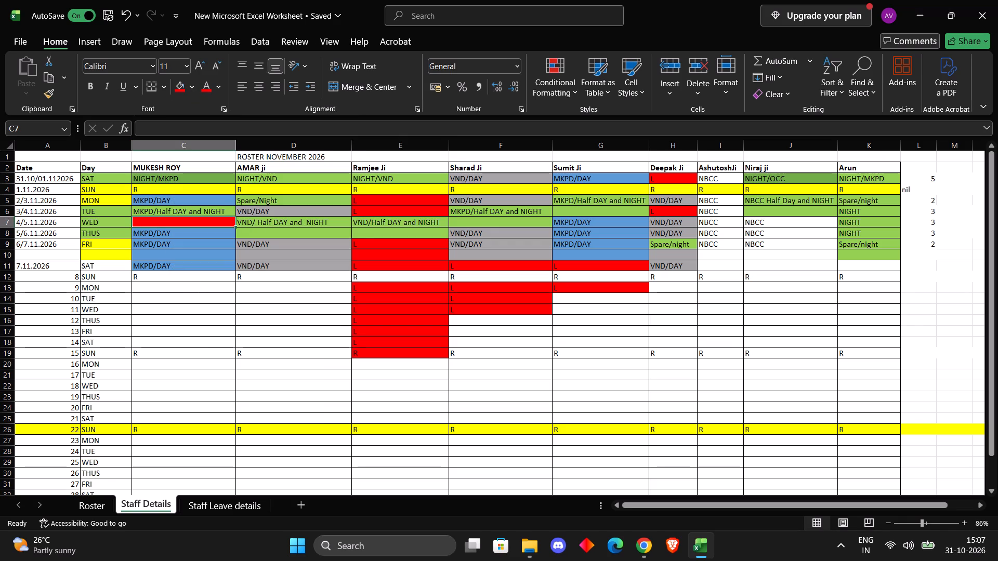
left_click(294, 236)
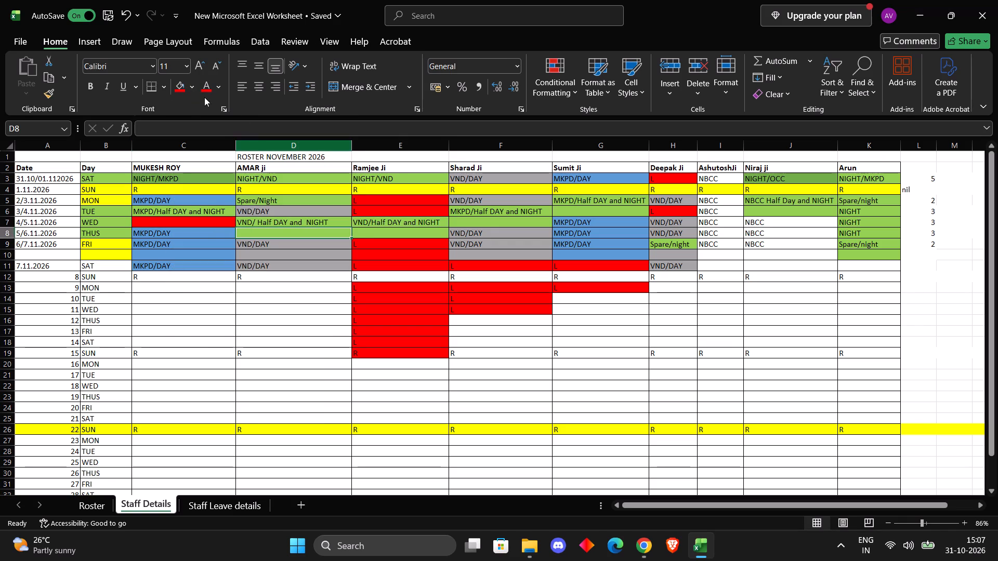
left_click(181, 91)
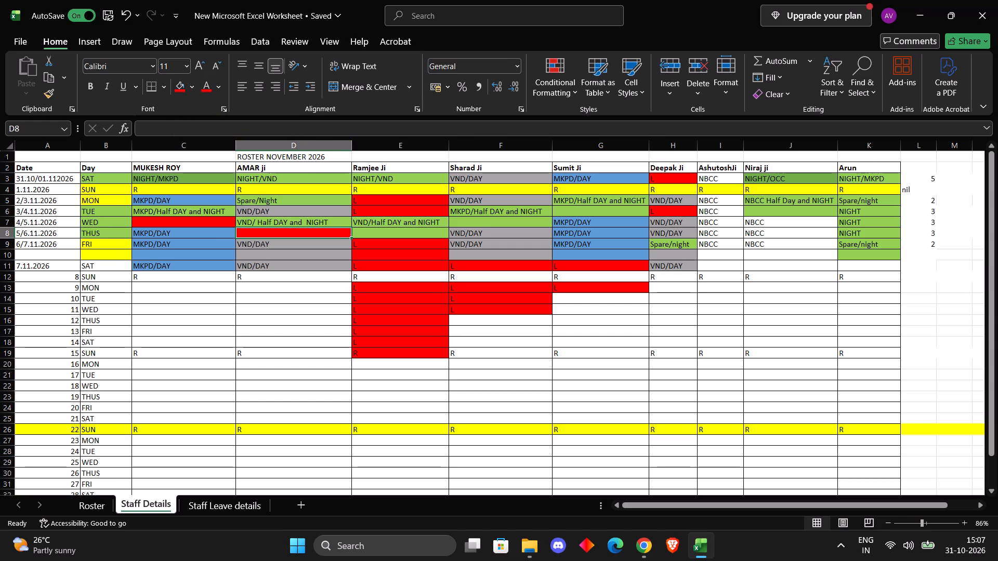
left_click(407, 236)
left_click(182, 88)
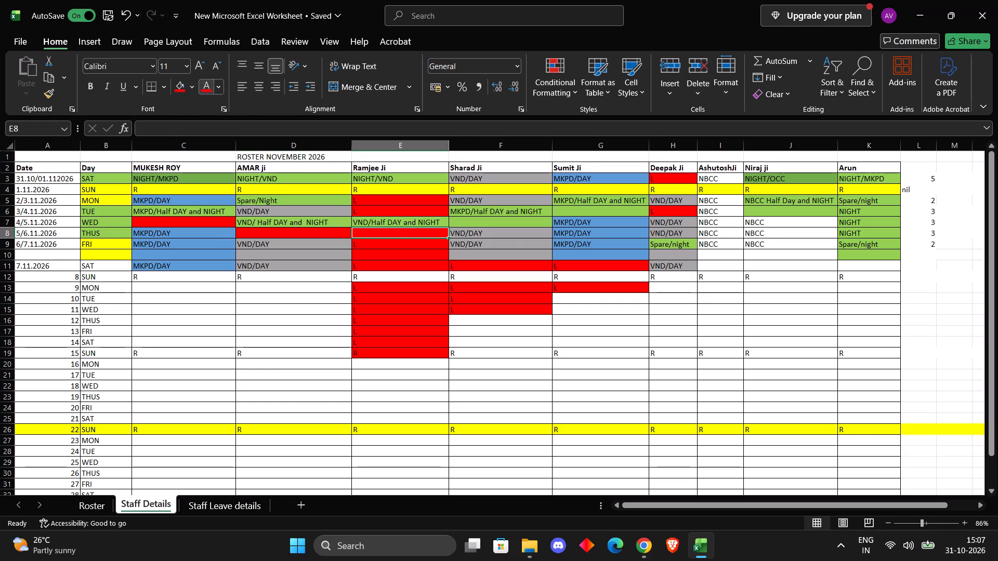
left_click(517, 226)
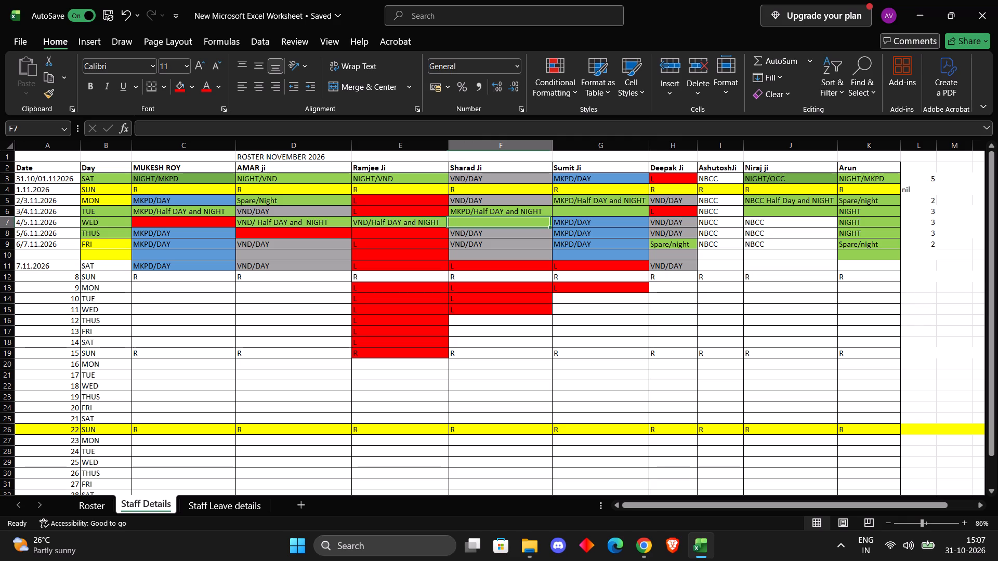
left_click(177, 85)
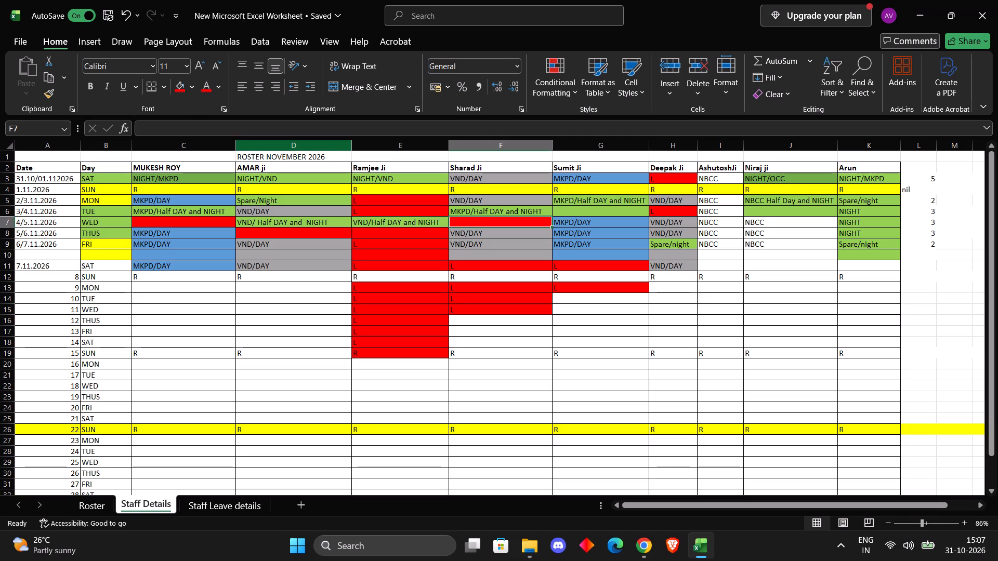
left_click(610, 208)
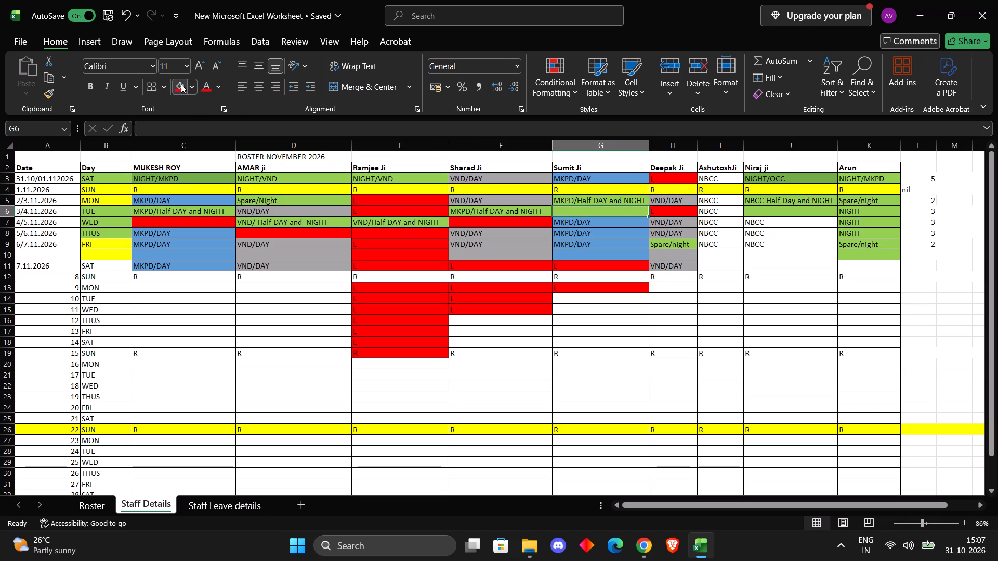
left_click(181, 88)
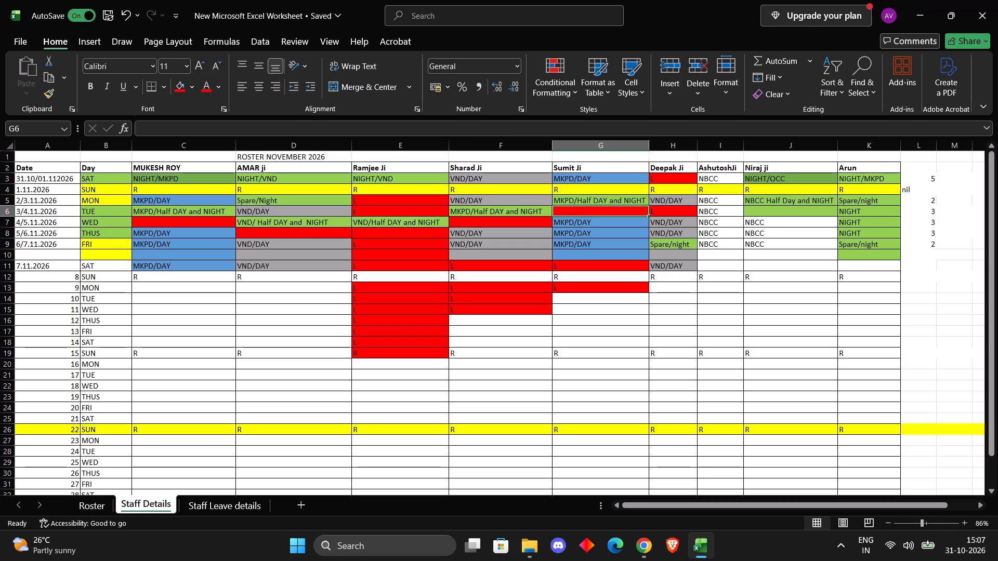
left_click(759, 211)
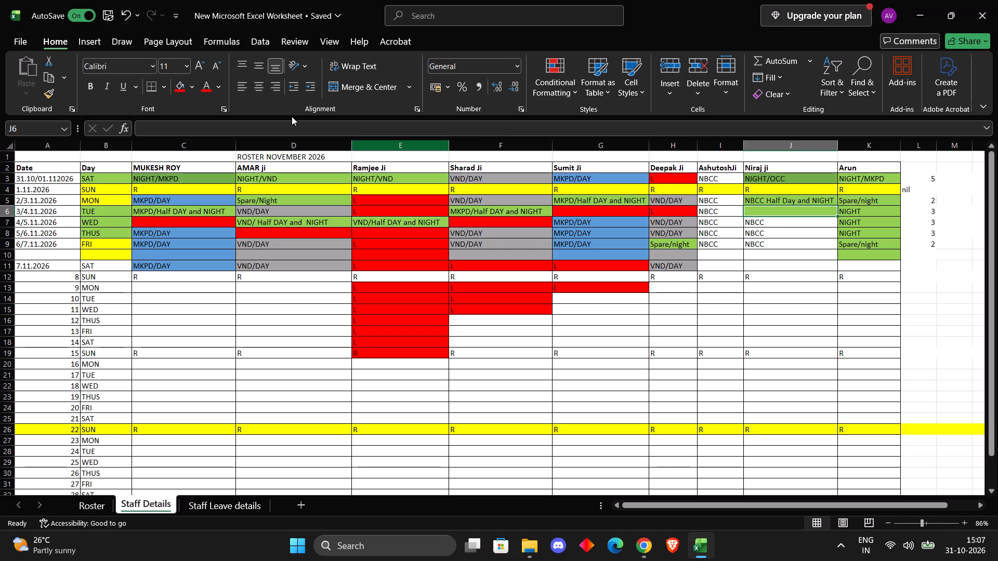
left_click(177, 89)
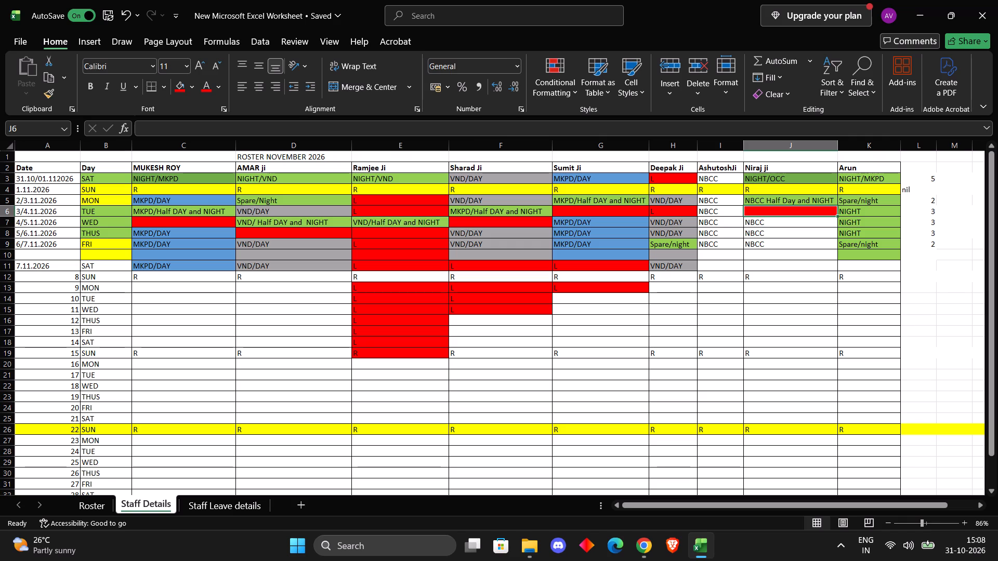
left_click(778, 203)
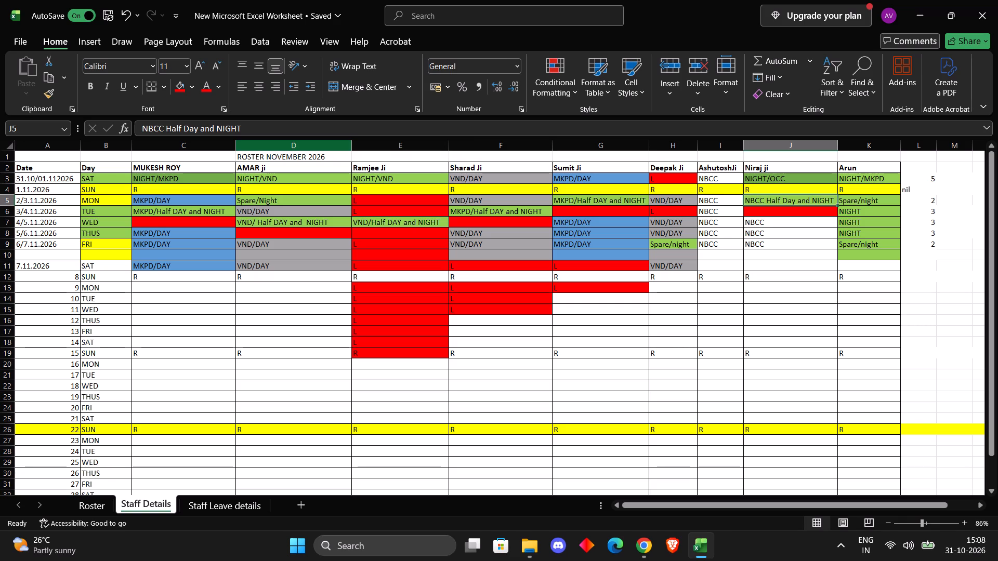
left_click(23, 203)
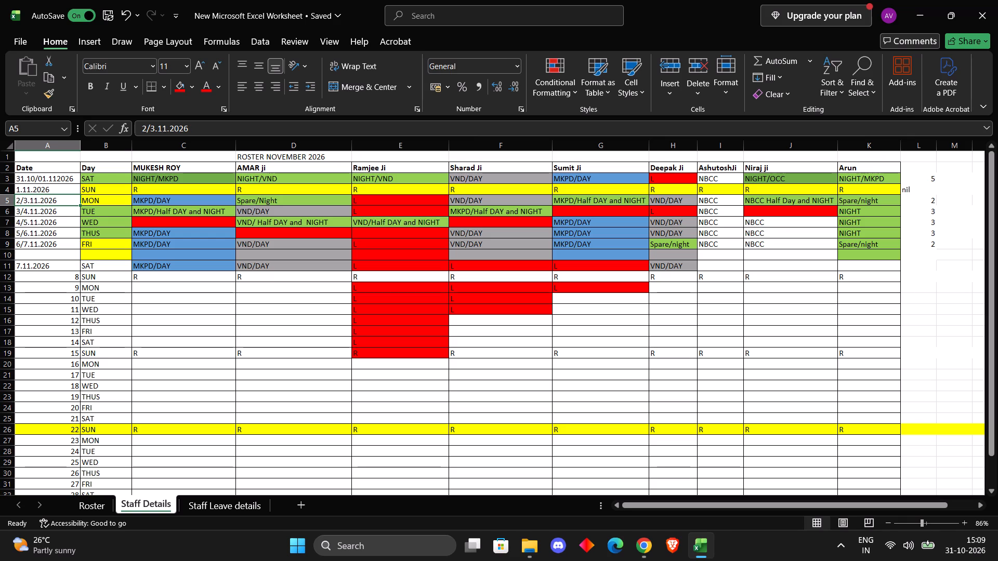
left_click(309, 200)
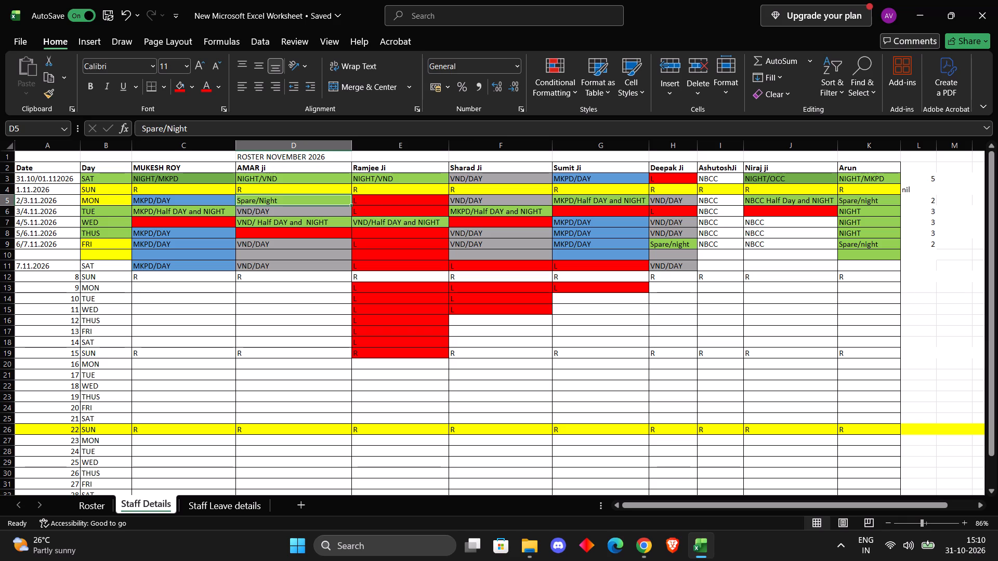
Replace the half-day-and-night entry in C6 with NIGHT.
left_click(203, 211)
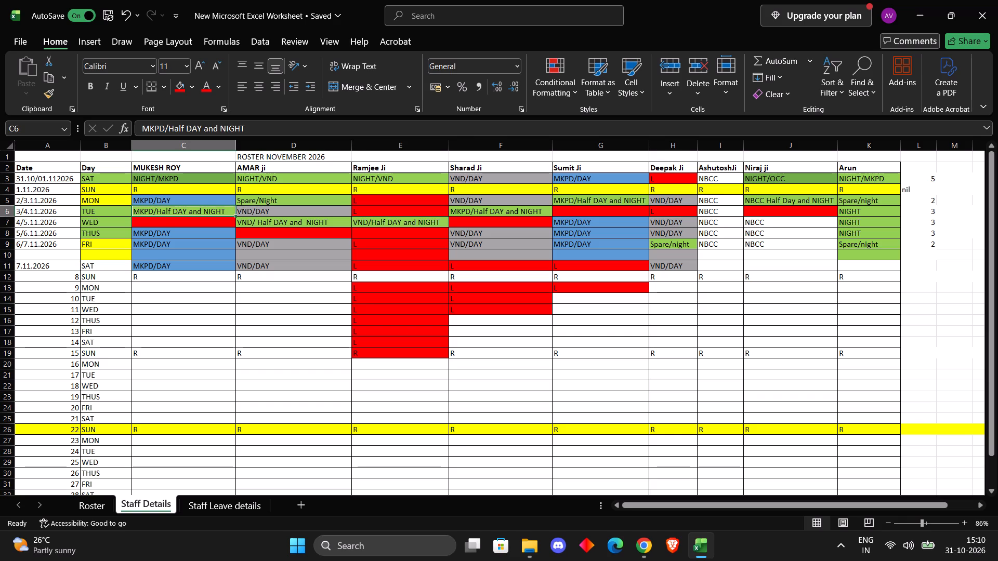
key("BackSpace")
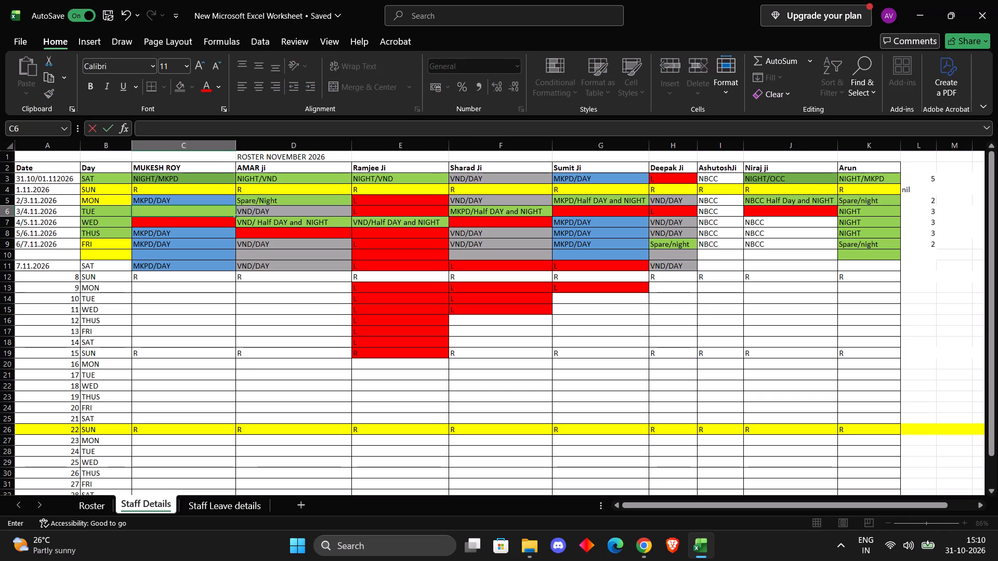
type("NI")
type("GHT")
key("BackSpace")
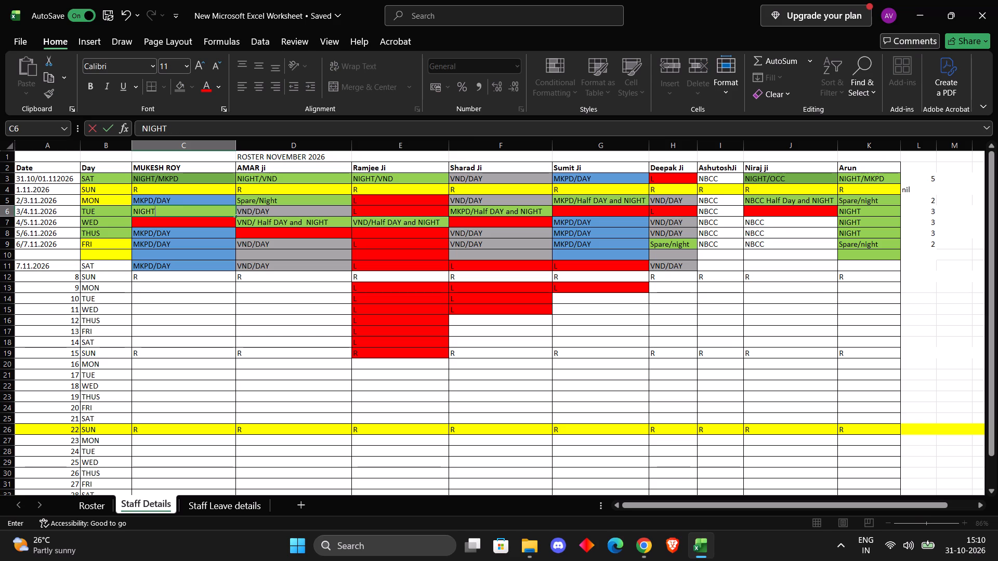
Cut the VND half-day wording from the 4/5.11.2026 entry in D7 so that only NIGHT is left.
left_click(304, 220)
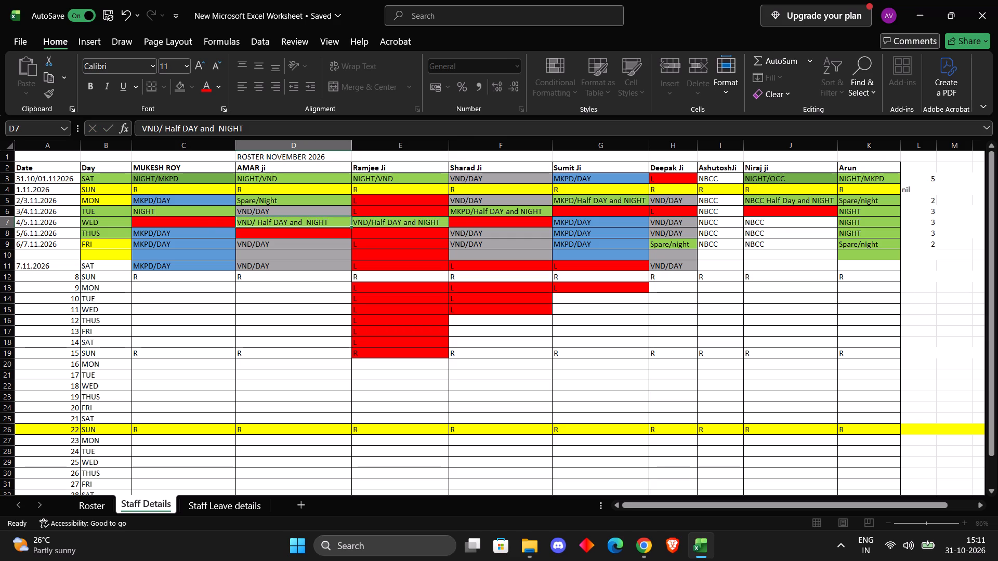
left_click(307, 222)
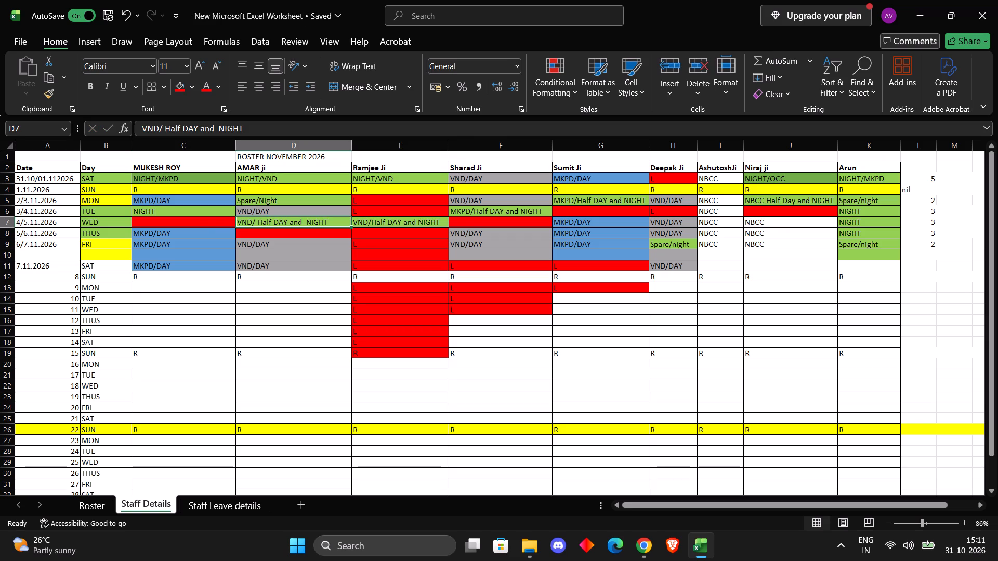
double_click(305, 222)
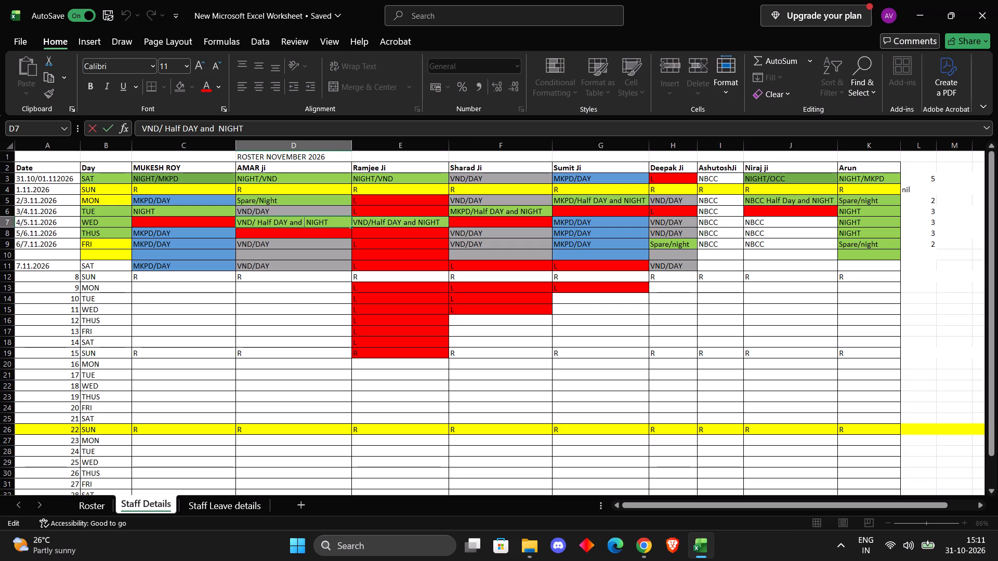
key("BackSpace")
key("BackSpace")
key("BackSpace")
key("BackSpace")
key("BackSpace")
key("BackSpace")
key("BackSpace")
key("BackSpace")
key("BackSpace")
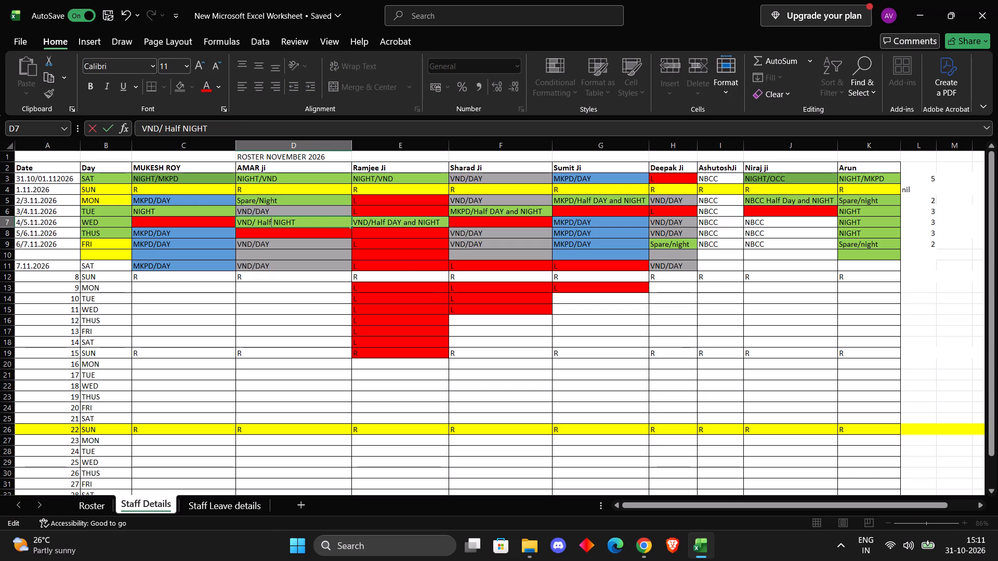
key("BackSpace")
key("BackSpace")
key("BackSpace")
key("BackSpace")
key("BackSpace")
key("BackSpace")
key("BackSpace")
key("BackSpace")
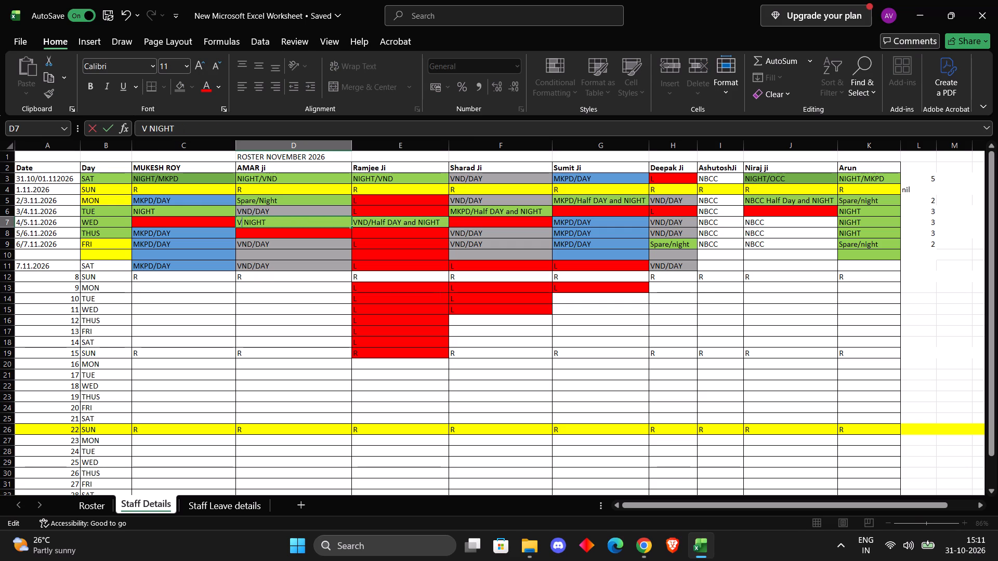
key("BackSpace")
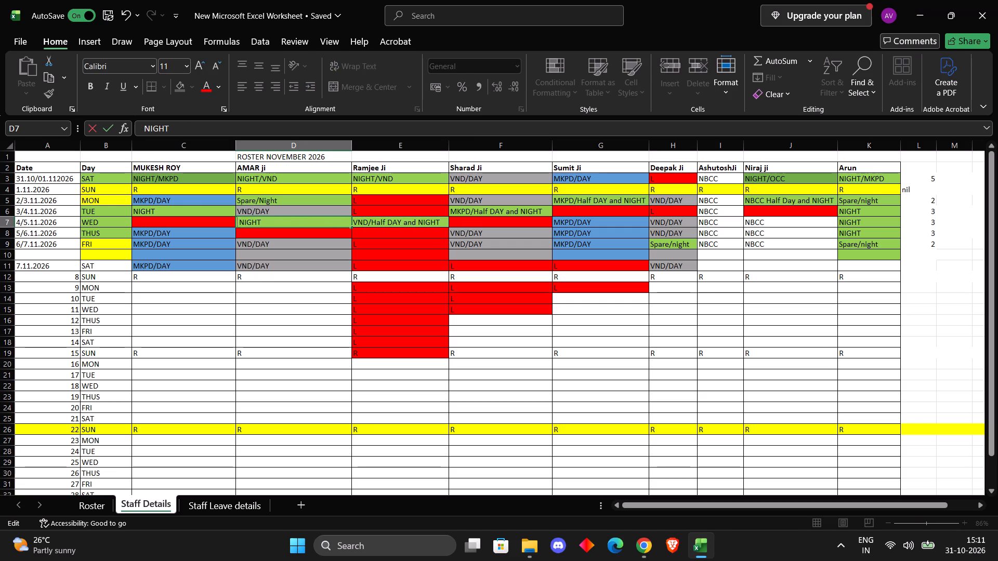
Cut the VND half-day wording from the 4/5.11.2026 entry in E7 so that only NIGHT is left.
double_click(416, 220)
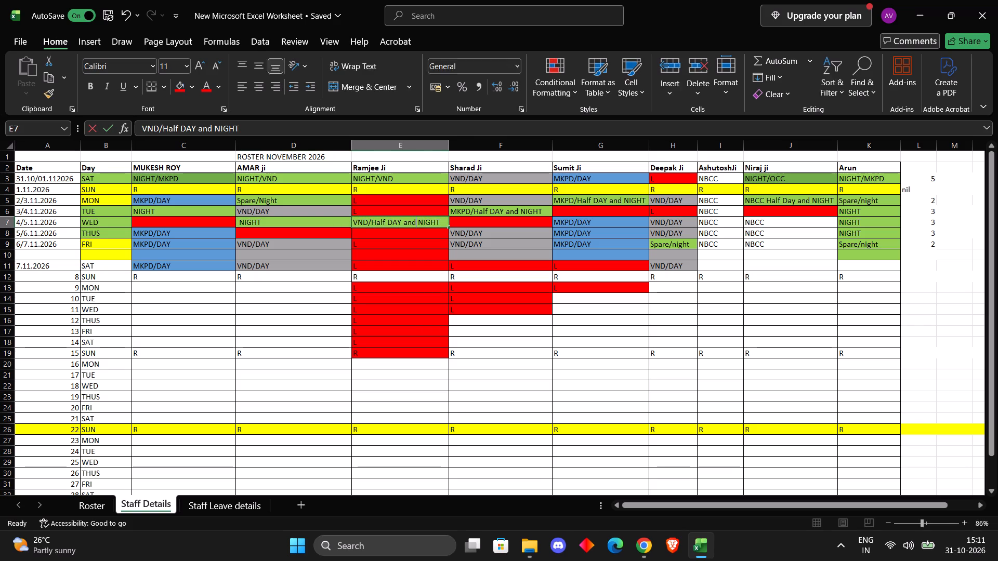
left_click(416, 222)
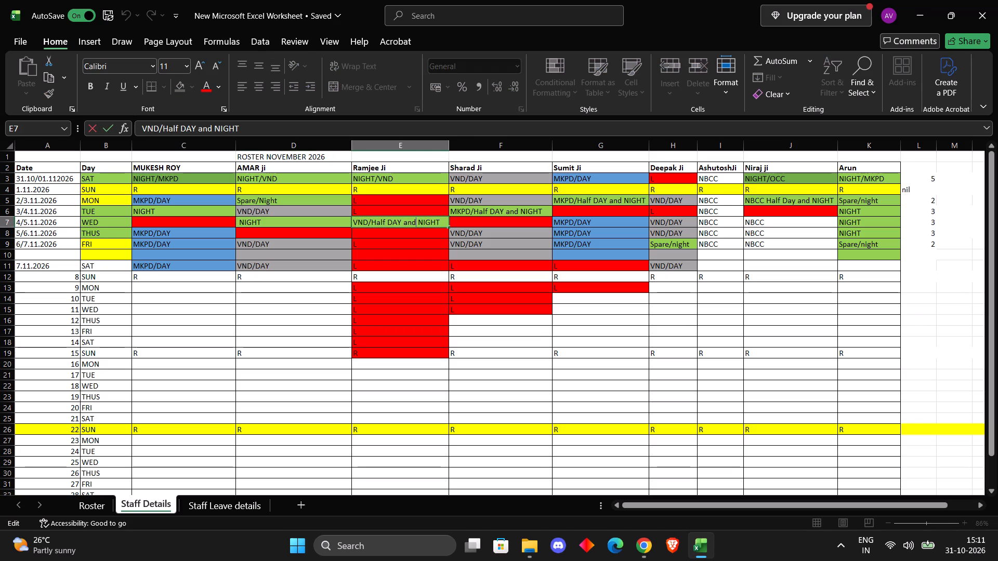
key("BackSpace")
key("BackSpace")
key("BackSpace")
key("BackSpace")
key("BackSpace")
key("BackSpace")
key("BackSpace")
key("BackSpace")
key("BackSpace")
key("BackSpace")
key("BackSpace")
key("BackSpace")
key("BackSpace")
key("BackSpace")
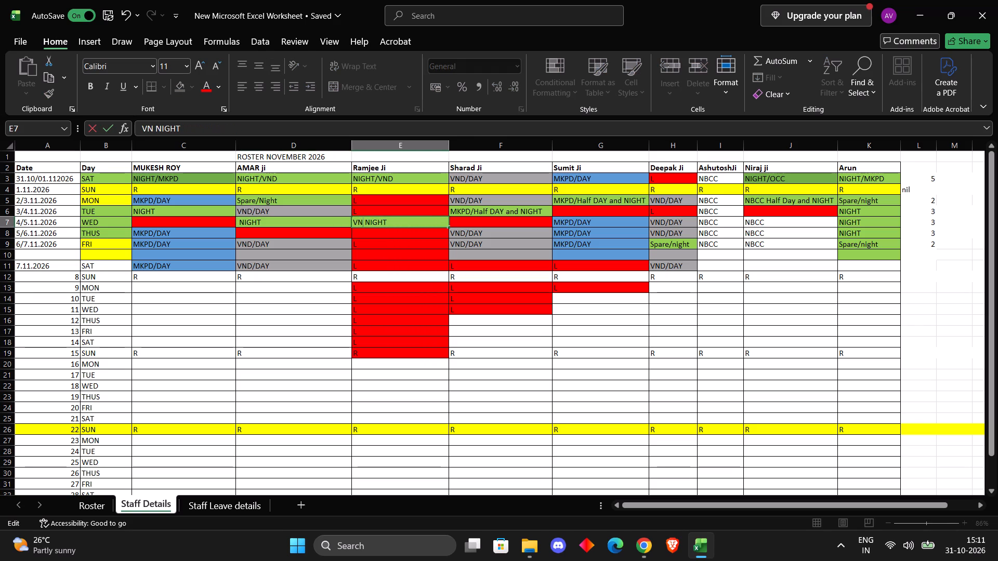
key("BackSpace")
key("BackSpace")
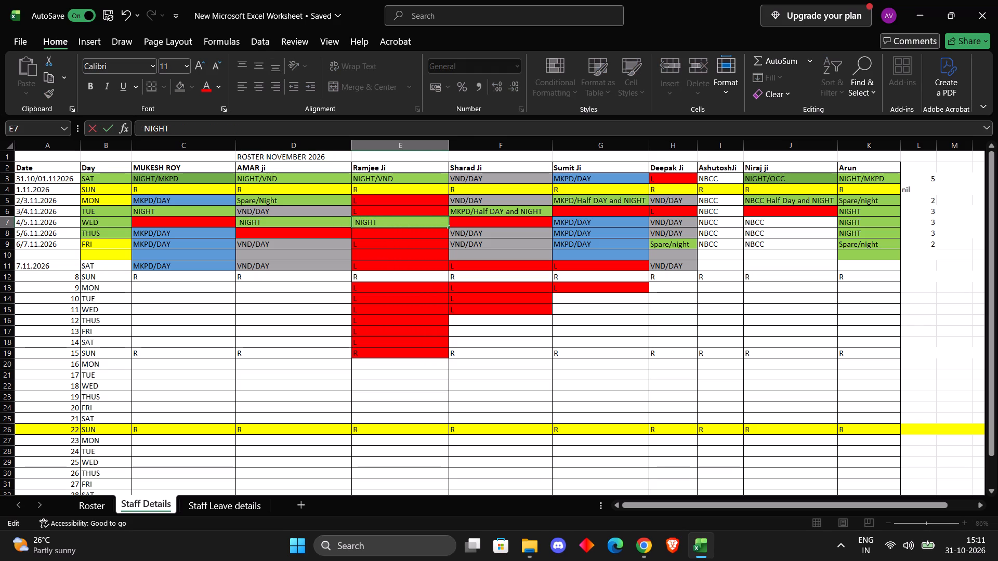
Cut the MKPD half-day wording from the 3/4.11.2026 entry in F6, leaving only NIGHT.
double_click(522, 210)
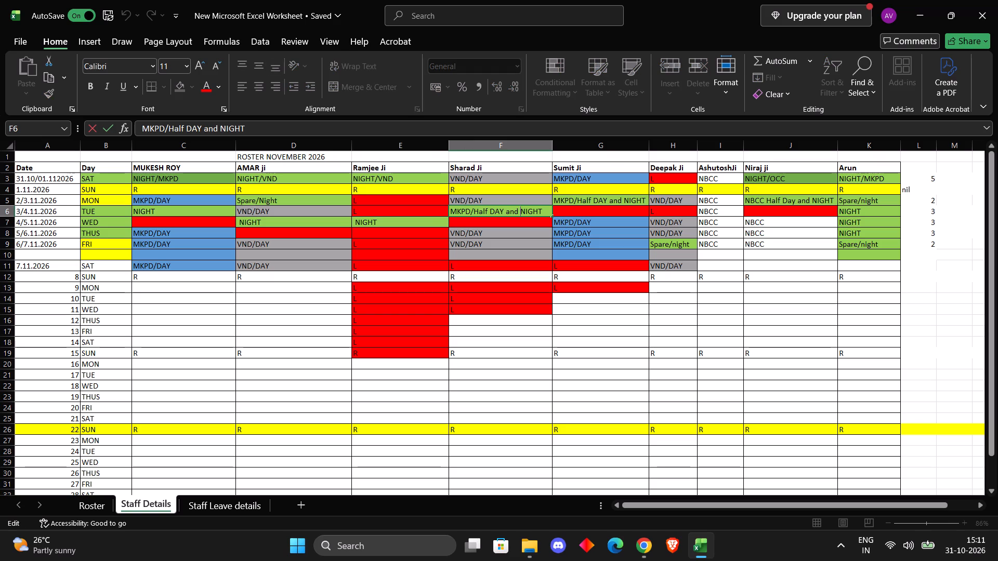
key("BackSpace")
key("BackSpace")
key("BackSpace")
key("BackSpace")
key("BackSpace")
key("BackSpace")
key("BackSpace")
key("BackSpace")
key("BackSpace")
key("BackSpace")
key("BackSpace")
key("BackSpace")
key("BackSpace")
key("BackSpace")
key("BackSpace")
key("BackSpace")
key("BackSpace")
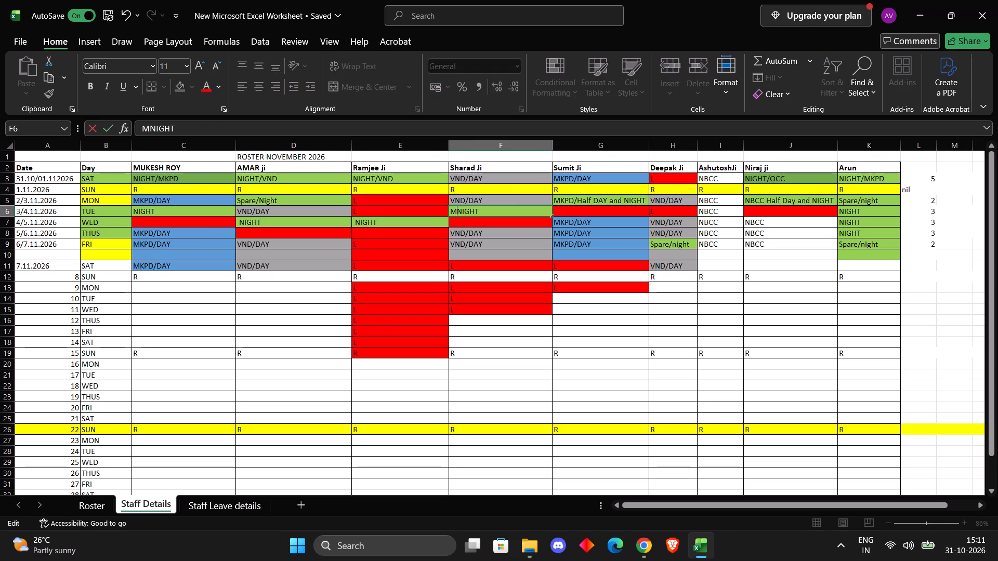
key("BackSpace")
key("BackSpace")
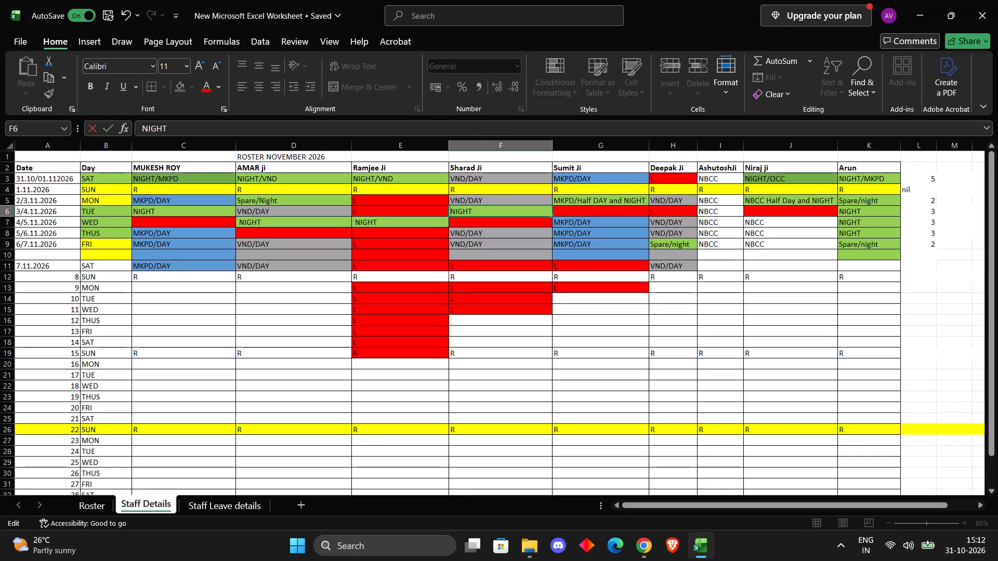
Cut the MKPD half-day wording from the 2/3.11.2026 entry in G5, leaving only NIGHT.
double_click(623, 202)
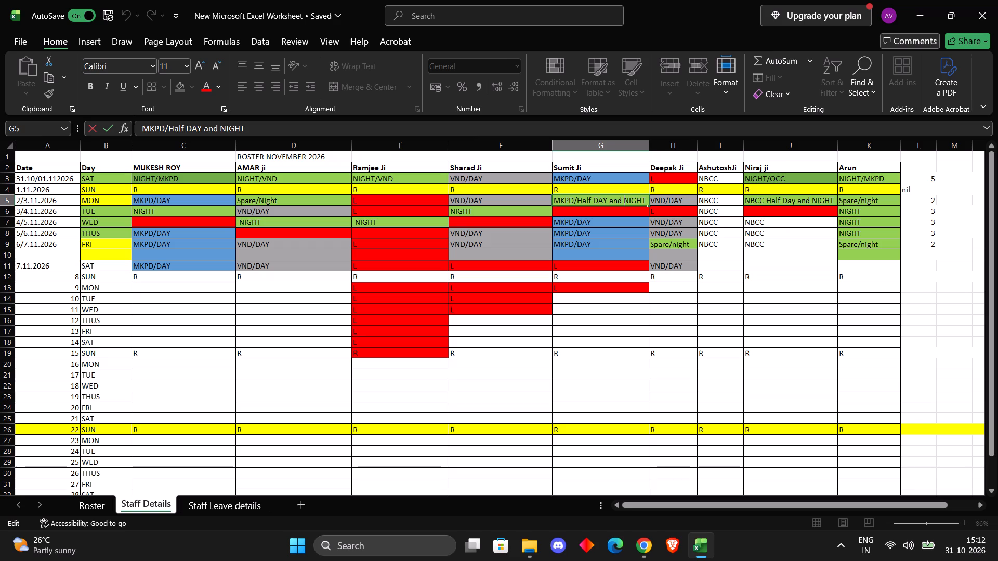
key("BackSpace")
key("BackSpace")
key("BackSpace")
key("BackSpace")
key("BackSpace")
key("BackSpace")
key("BackSpace")
key("BackSpace")
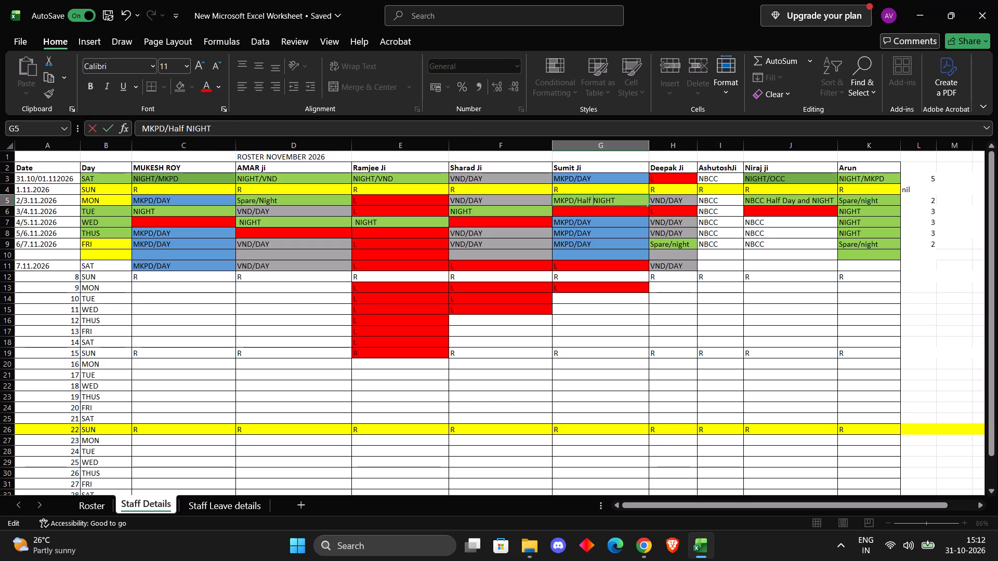
key("BackSpace")
key("BackSpace")
key("BackSpace")
key("BackSpace")
key("BackSpace")
key("BackSpace")
key("BackSpace")
key("BackSpace")
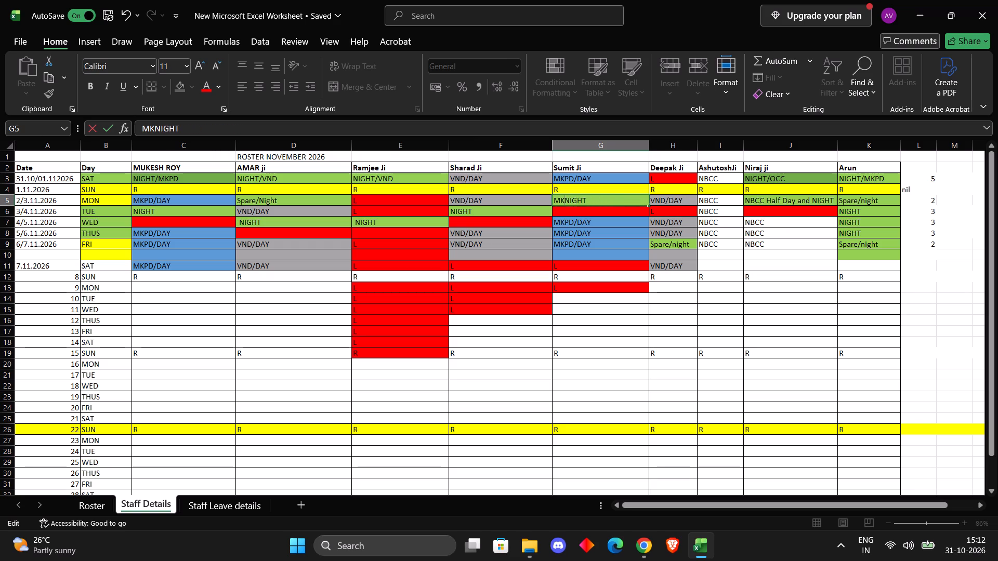
key("BackSpace")
key("BackSpace")
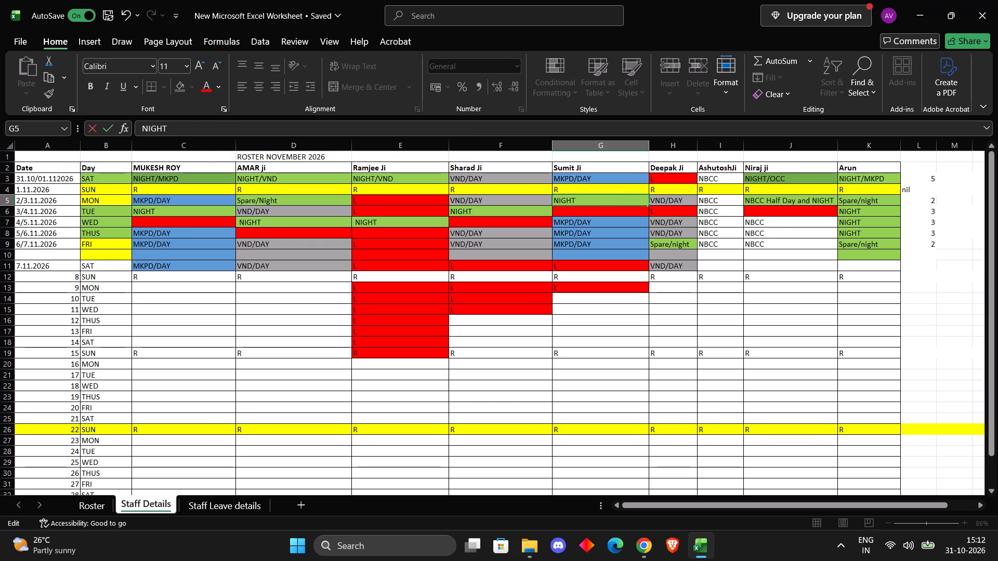
Copy the NBCC entry from J7 into J5 and J6, replacing the half-day-and-night entry and the red cell below it.
left_click(811, 201)
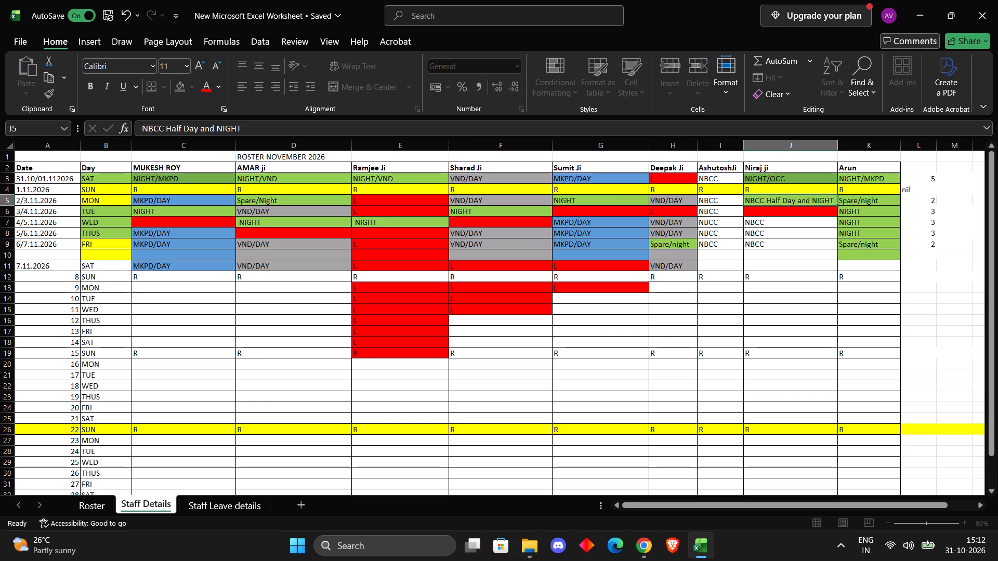
double_click(815, 199)
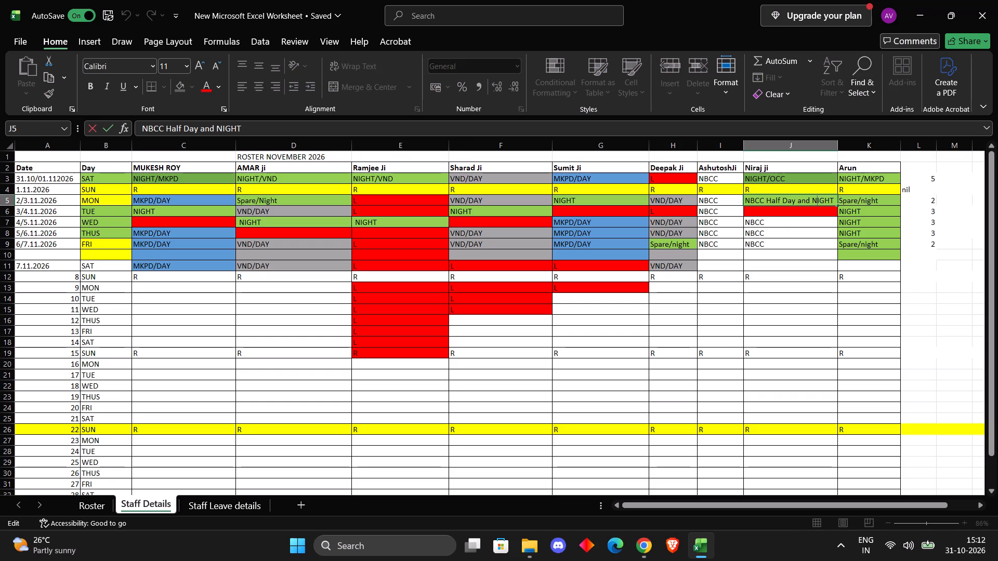
left_click_drag(801, 275, 791, 233)
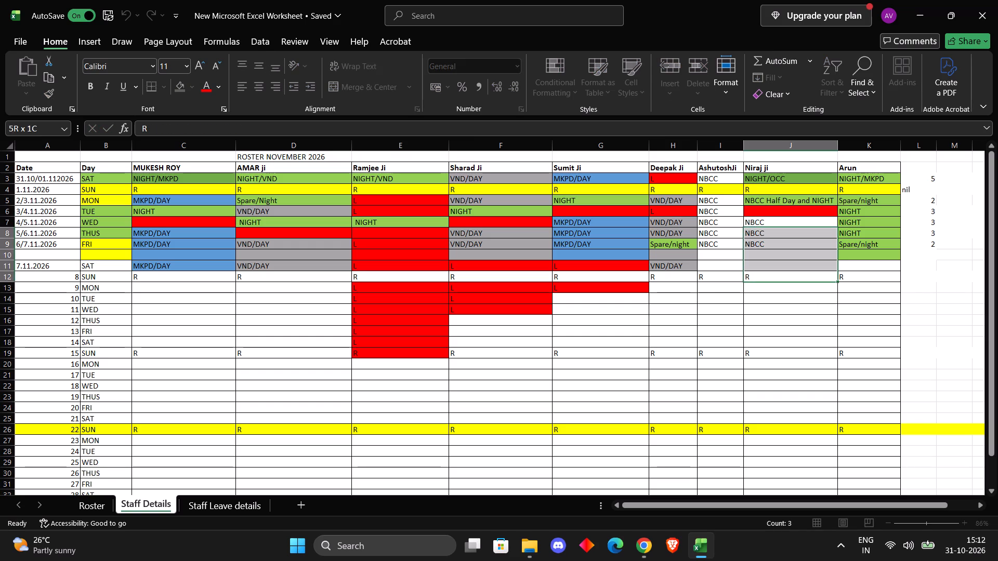
left_click_drag(791, 233, 795, 224)
left_click(795, 224)
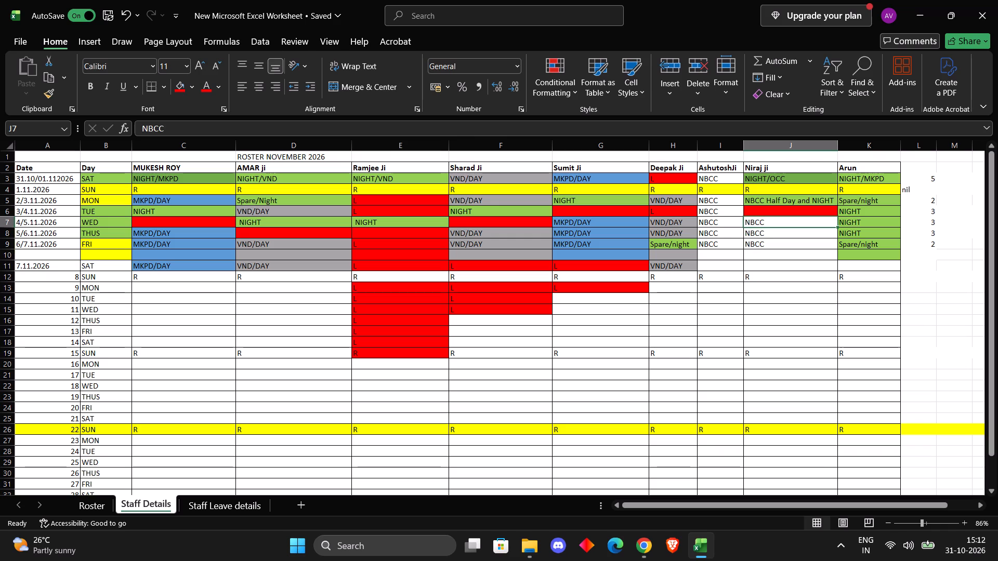
key("ctrl+c")
left_click(793, 205)
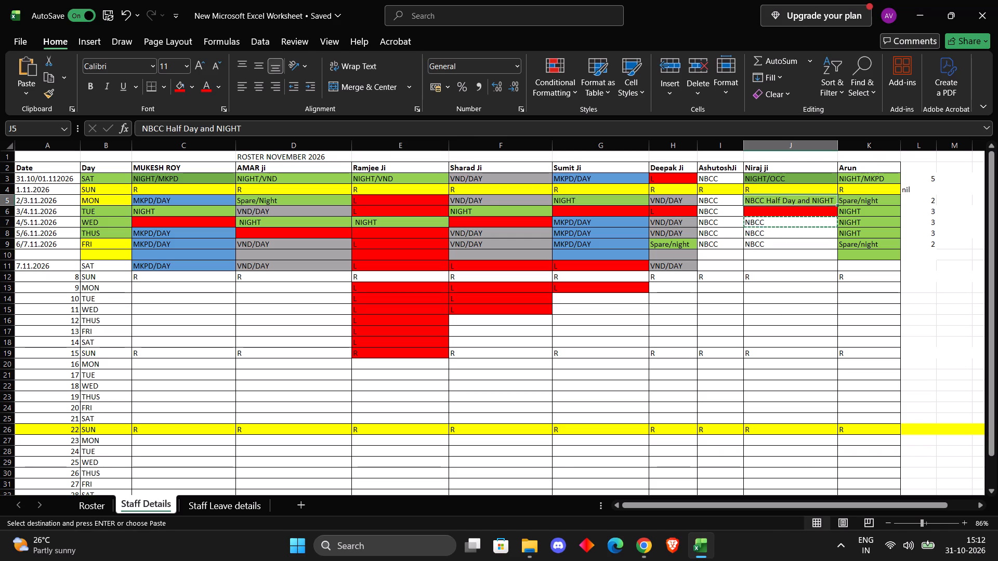
key("ctrl+v")
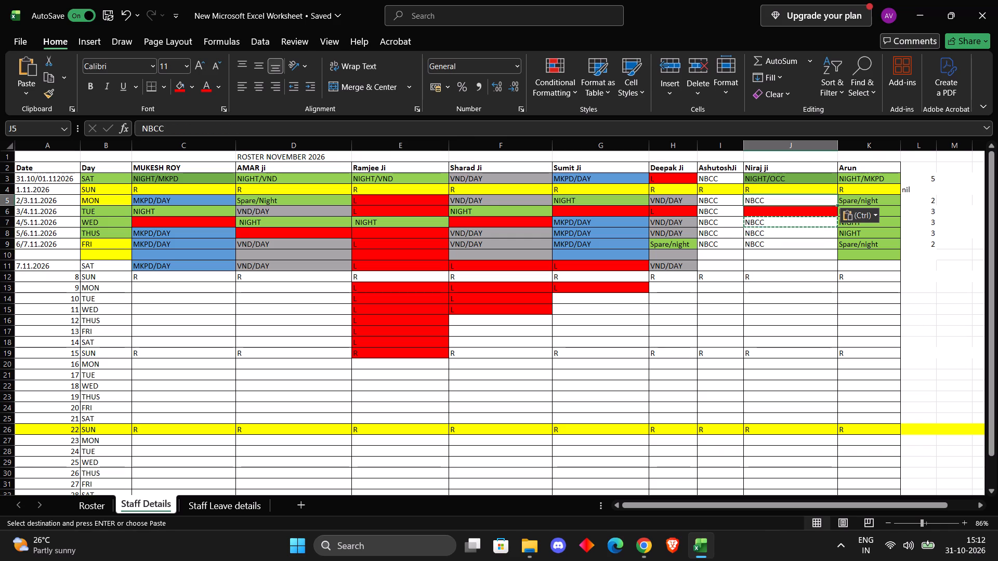
left_click(792, 210)
key("ctrl+v")
left_click(808, 261)
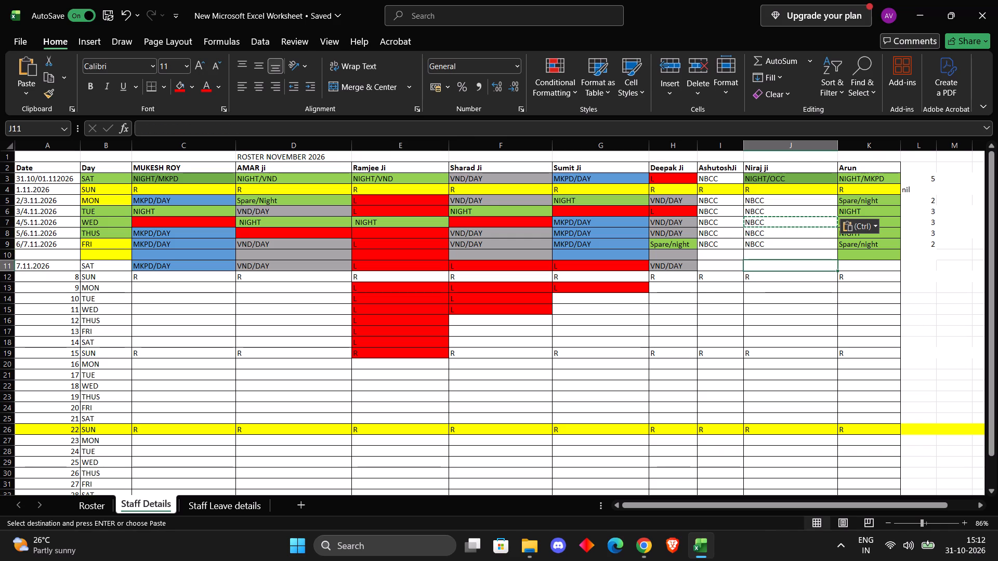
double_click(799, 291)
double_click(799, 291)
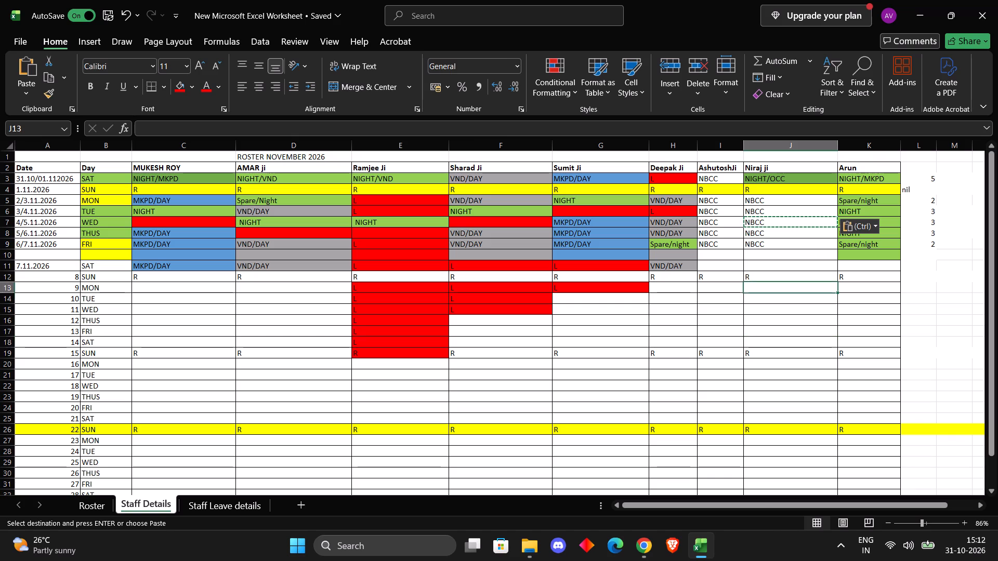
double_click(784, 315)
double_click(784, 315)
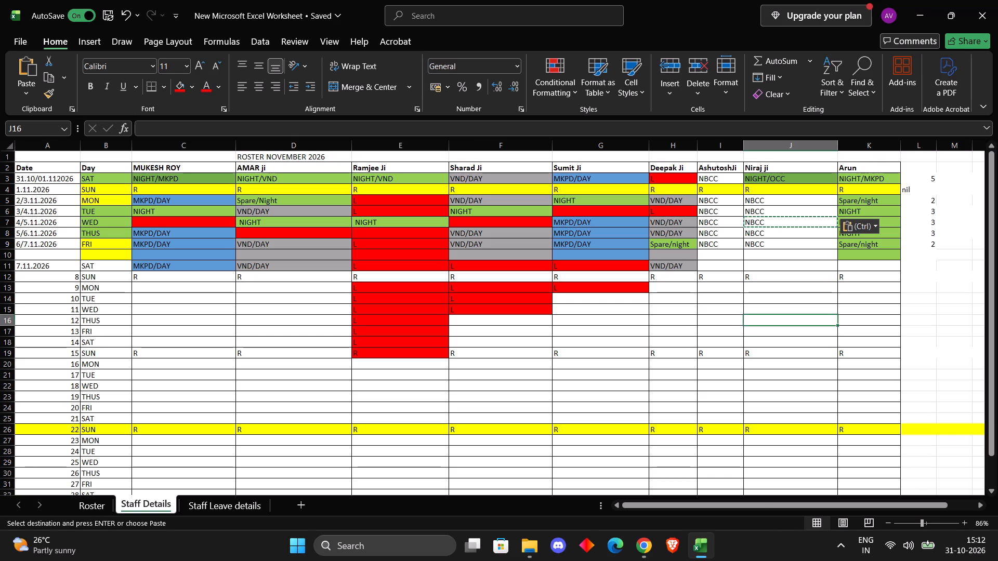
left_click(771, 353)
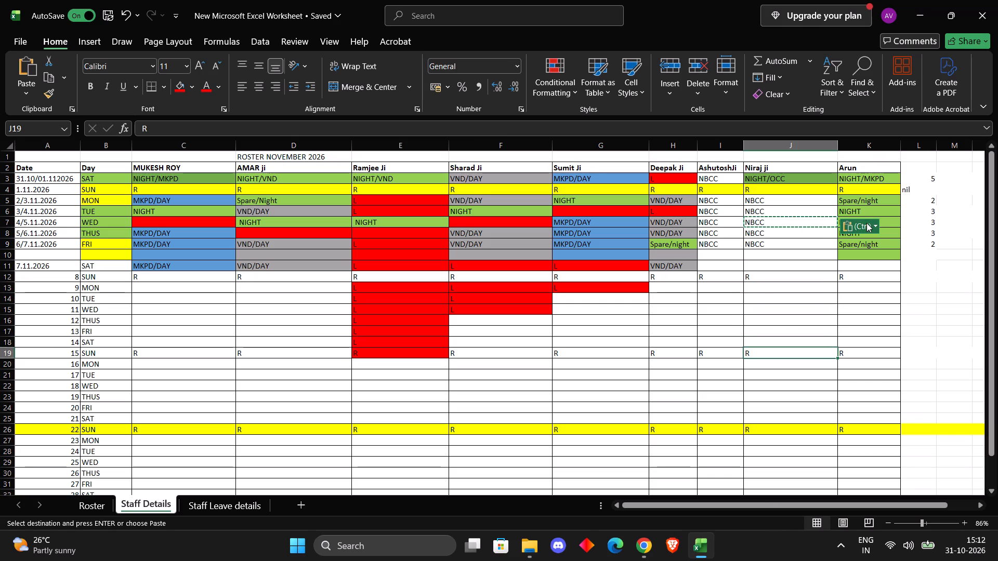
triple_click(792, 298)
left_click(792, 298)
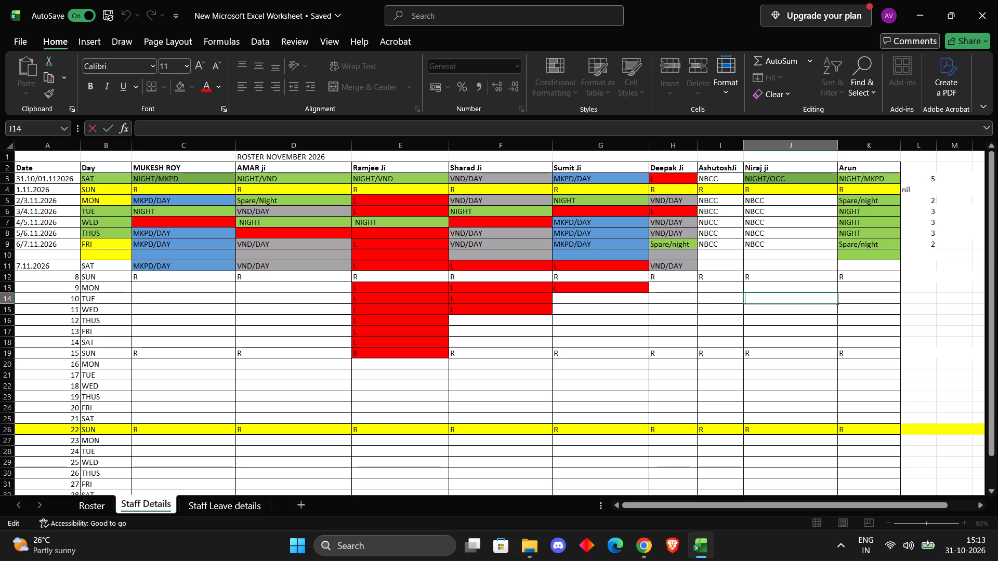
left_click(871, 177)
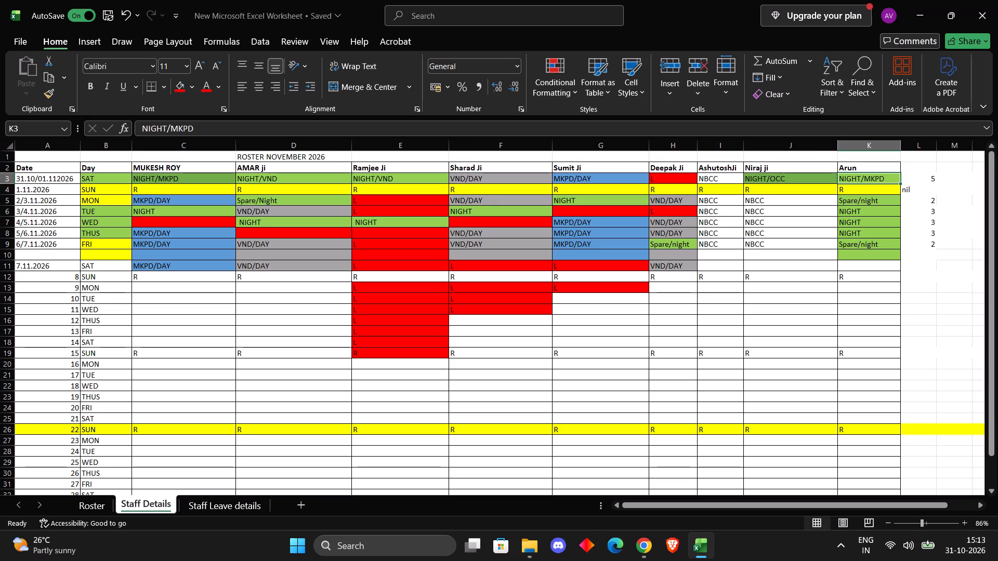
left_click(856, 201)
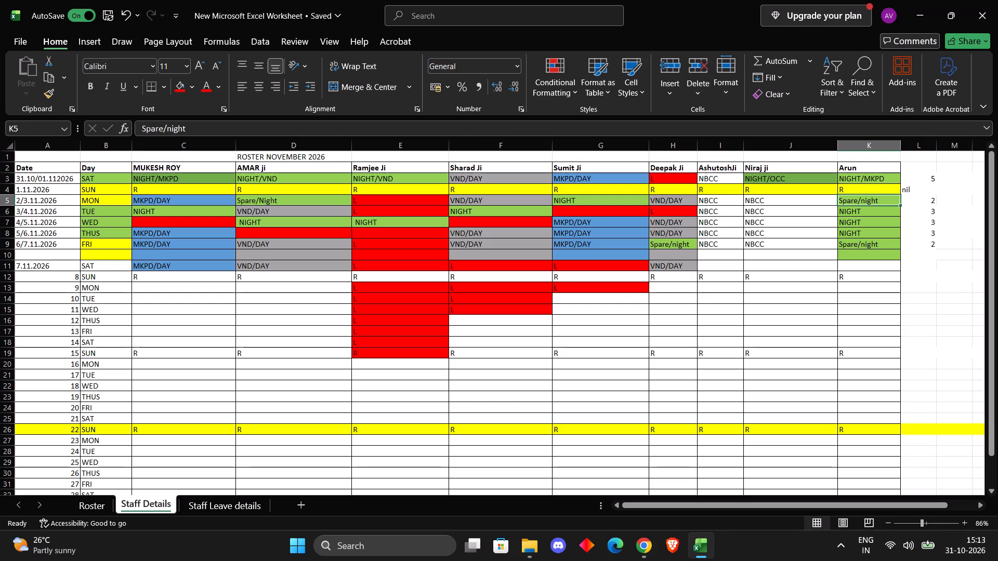
Copy the MKPD/DAY entry from G7 into G6 and G5, replacing the red cell and the NIGHT entry.
left_click(588, 226)
key("ctrl+c")
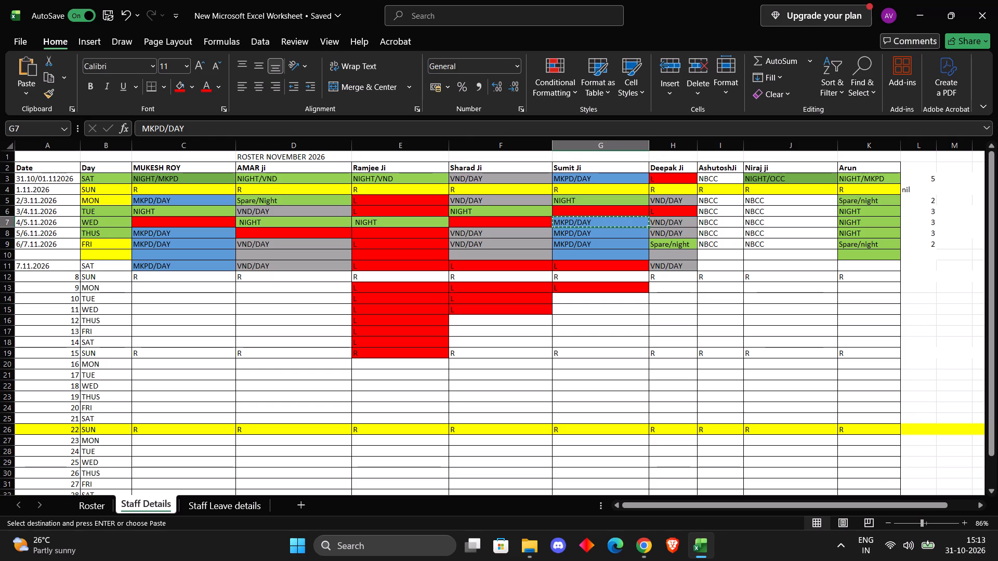
left_click(590, 208)
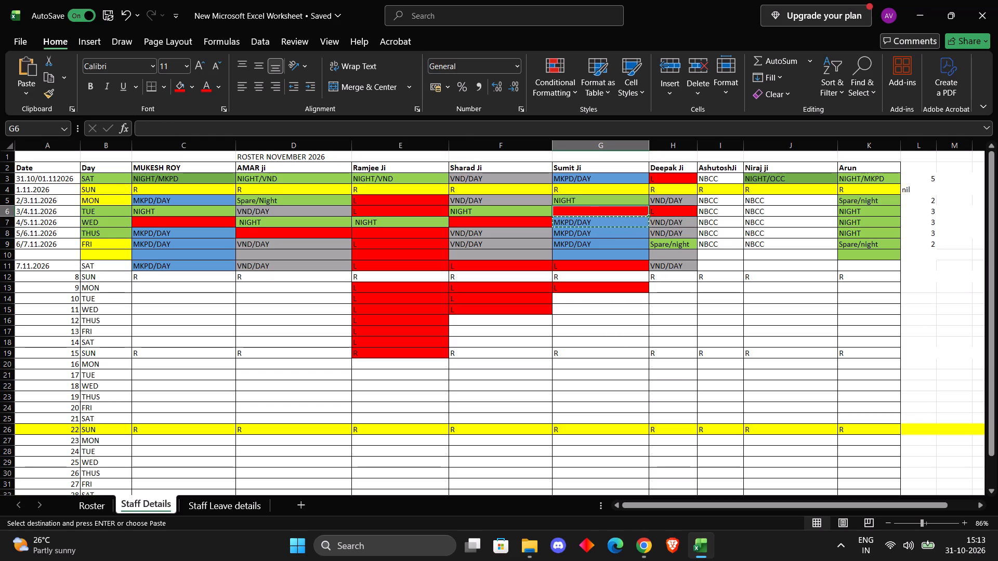
key("ctrl+v")
left_click(588, 200)
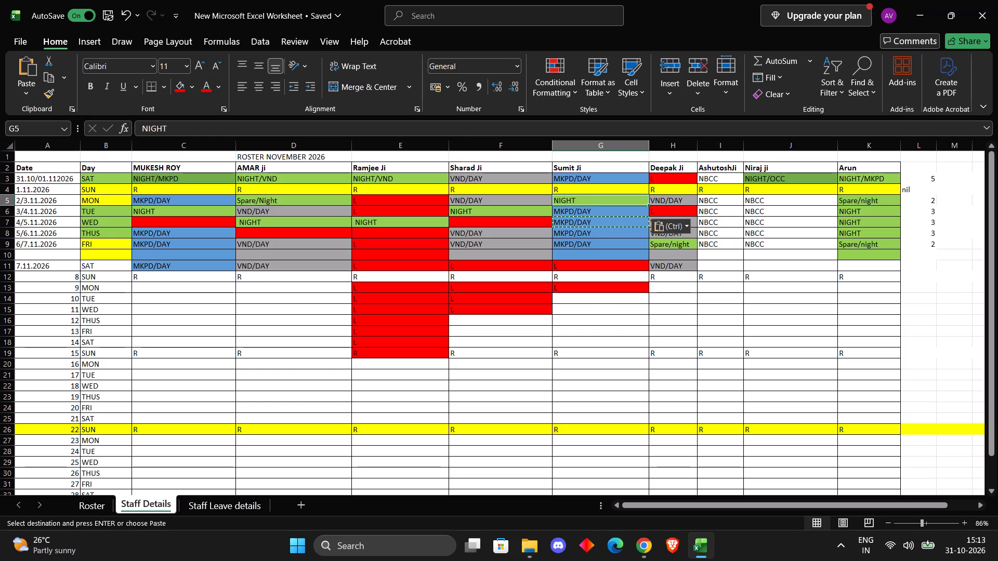
key("ctrl+v")
double_click(596, 319)
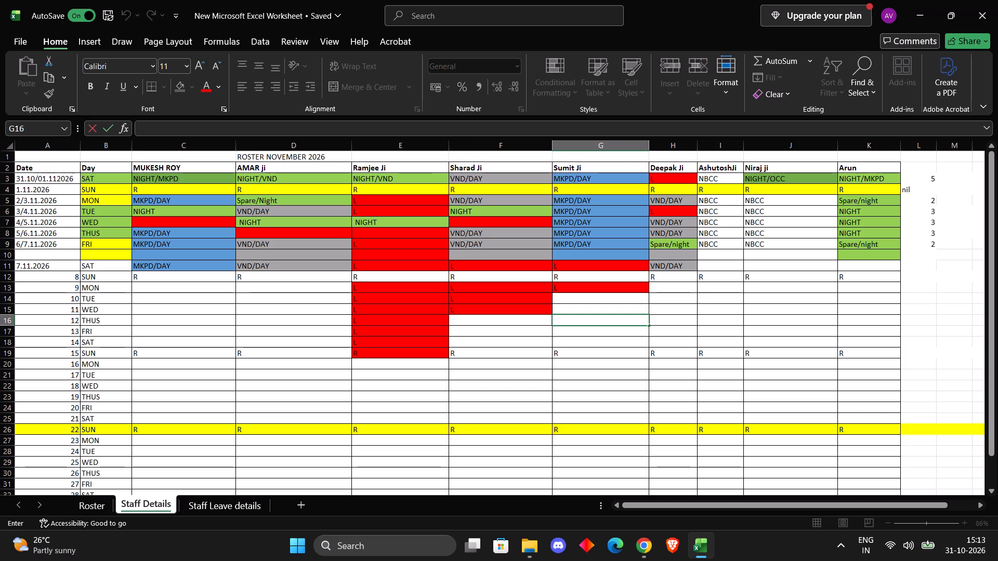
Review the night shifts and the red cells after them in the rows from 2/3.11.2026 to 5/6.11.2026.
left_click(864, 199)
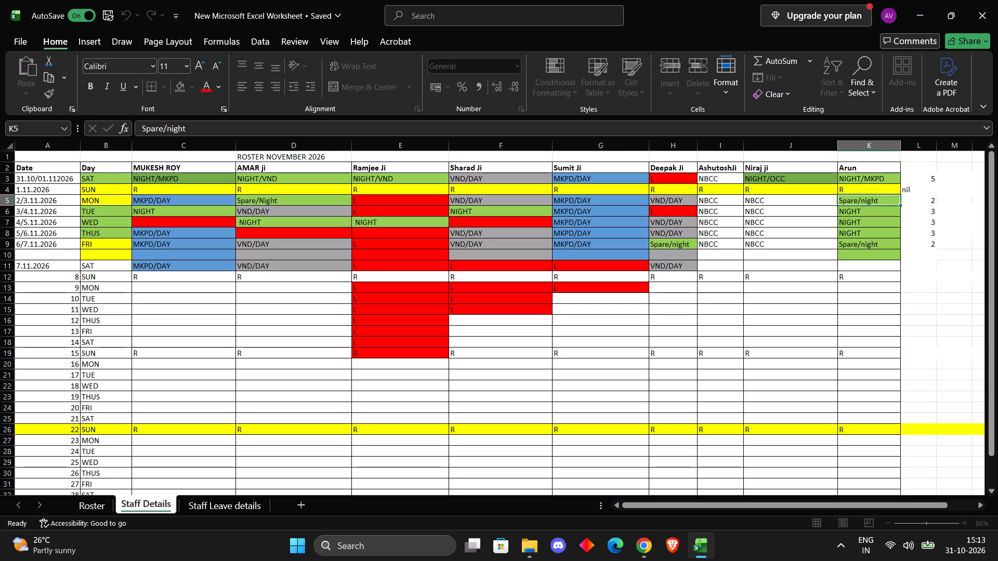
left_click(303, 202)
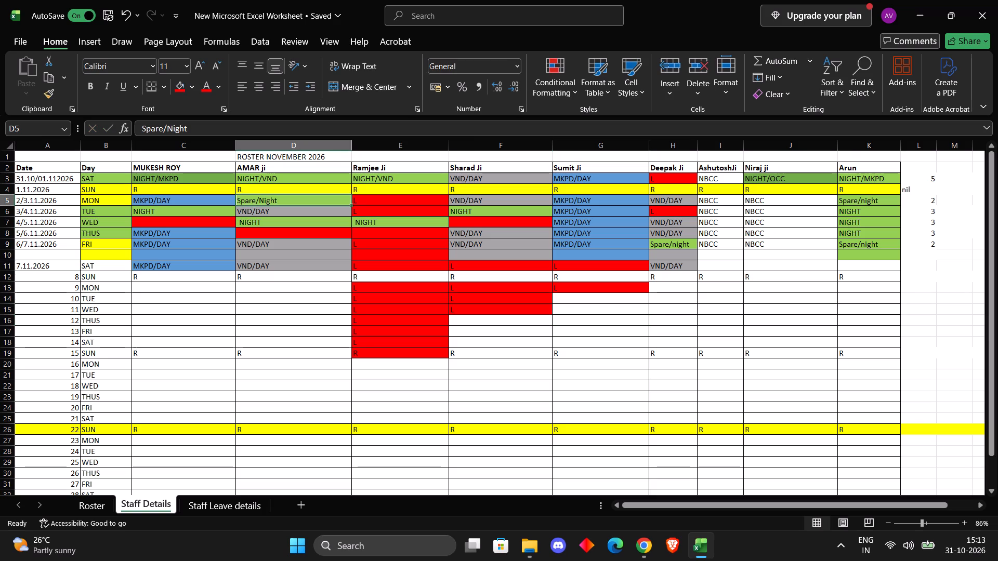
left_click(213, 212)
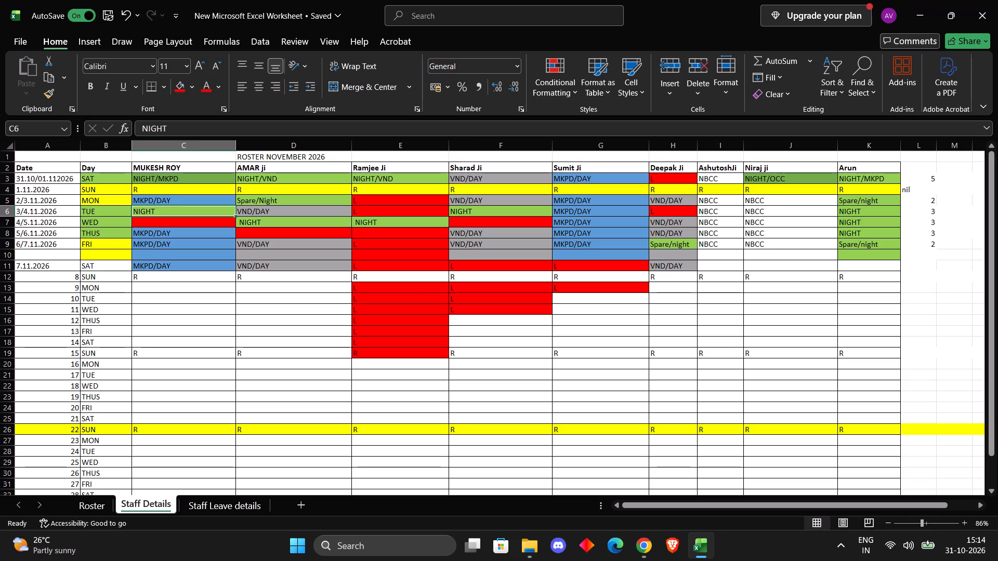
left_click(265, 235)
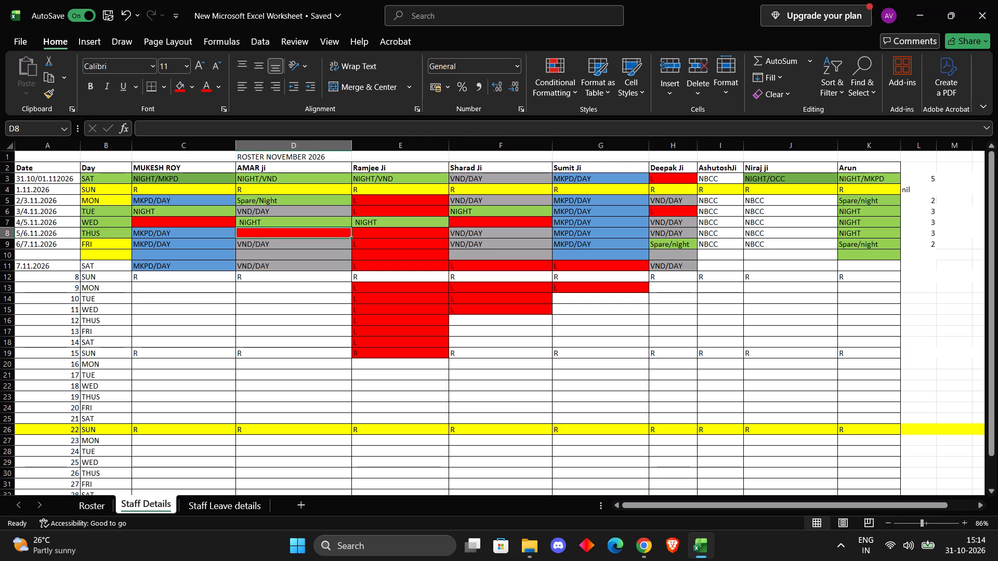
left_click(210, 213)
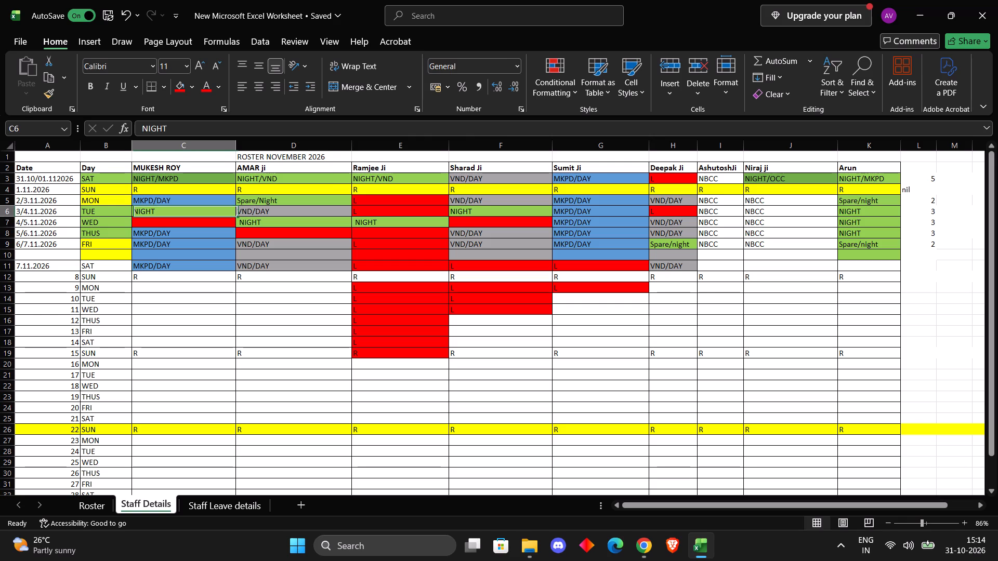
left_click(206, 226)
left_click(262, 223)
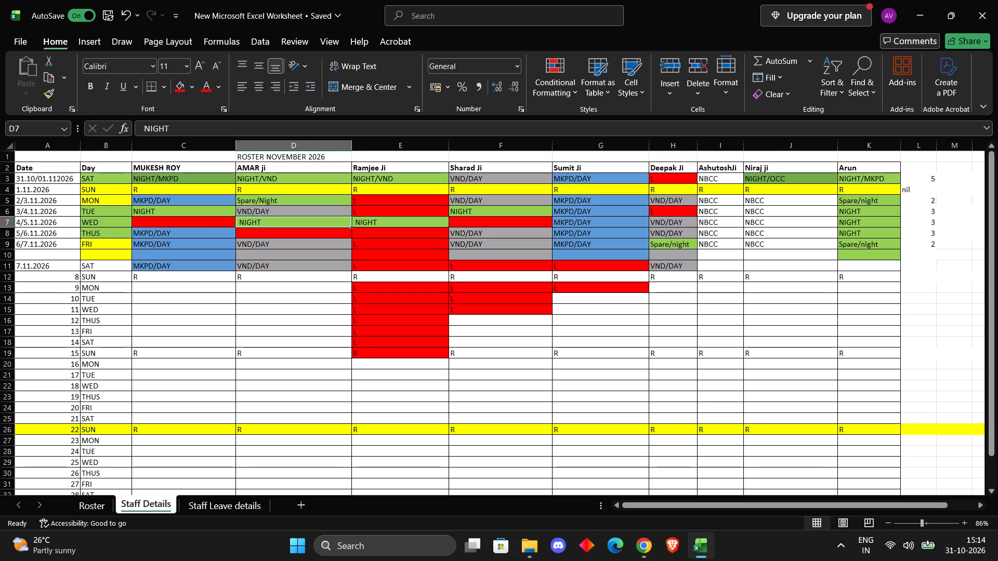
left_click(266, 235)
left_click(374, 221)
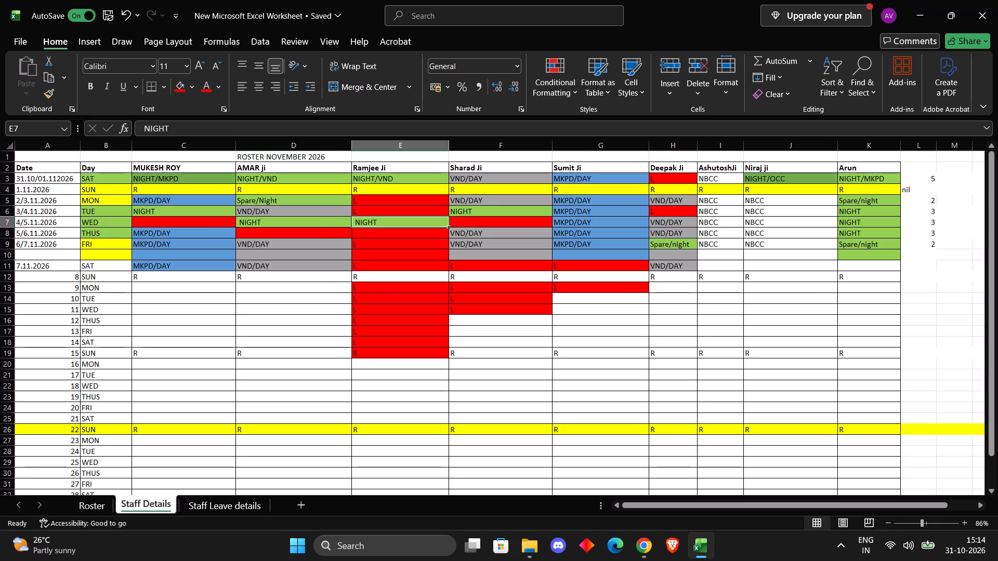
left_click(378, 229)
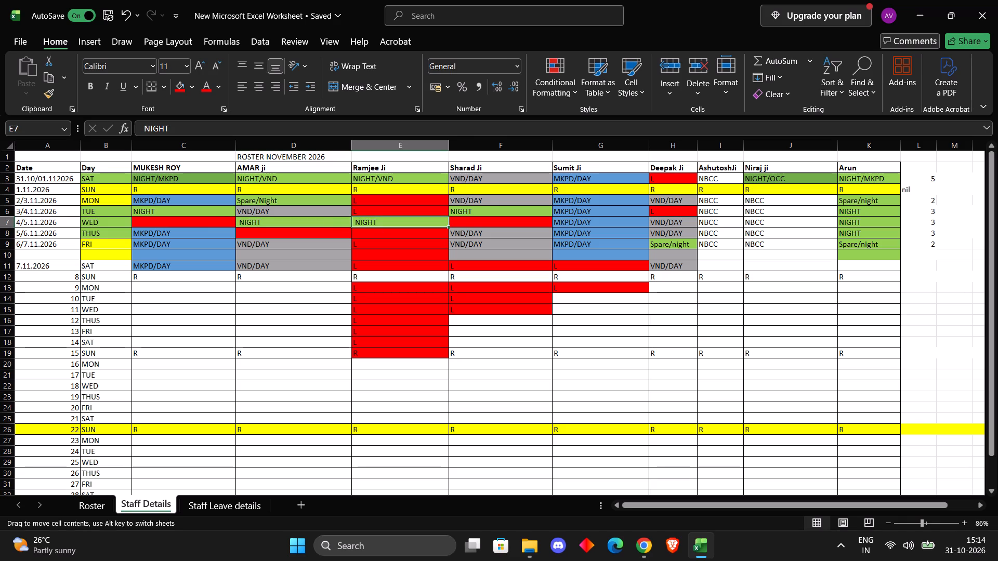
left_click(480, 225)
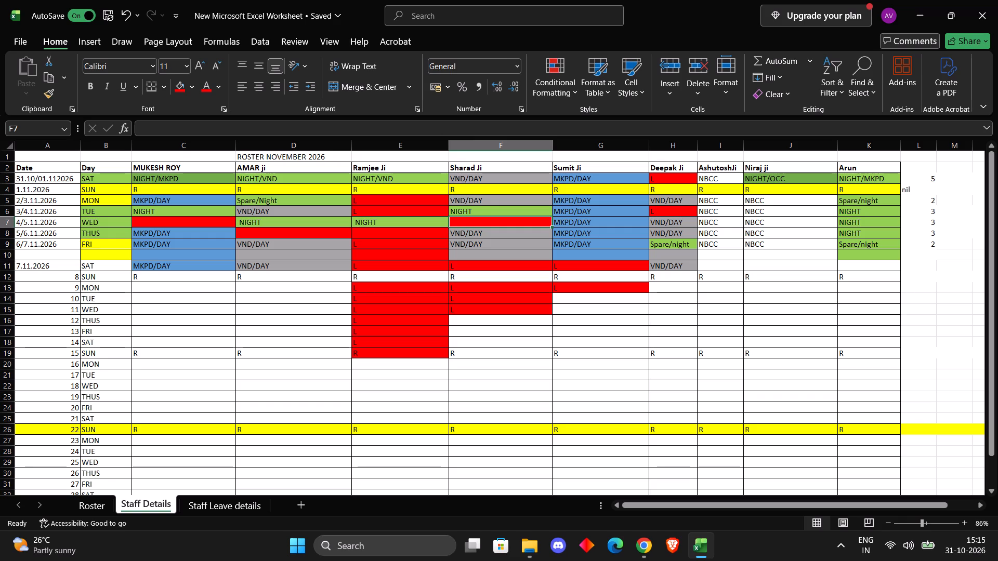
left_click(43, 157)
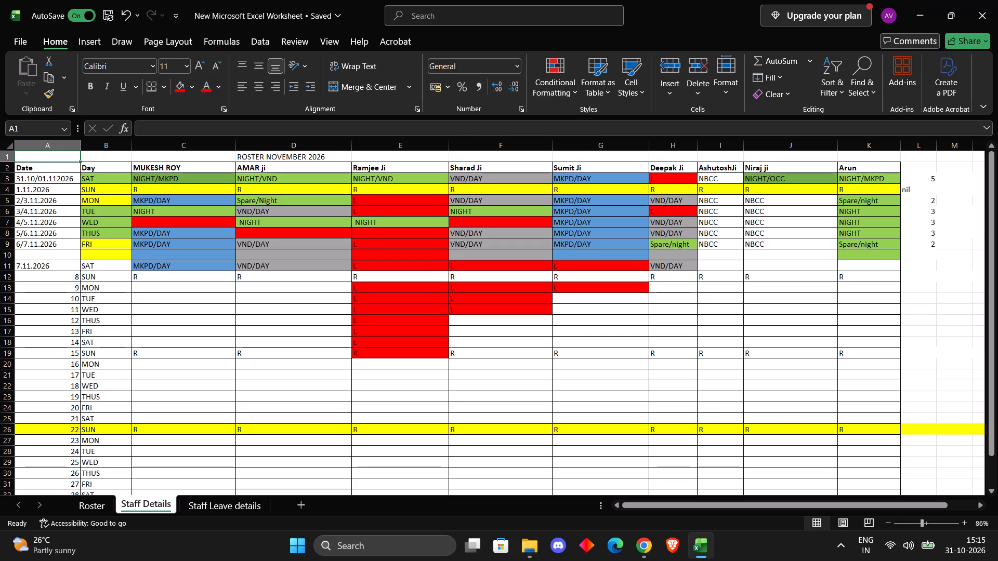
Change the 5/6.11.2026 entry in G8 to NIGHT and fill the cell light green.
left_click(610, 235)
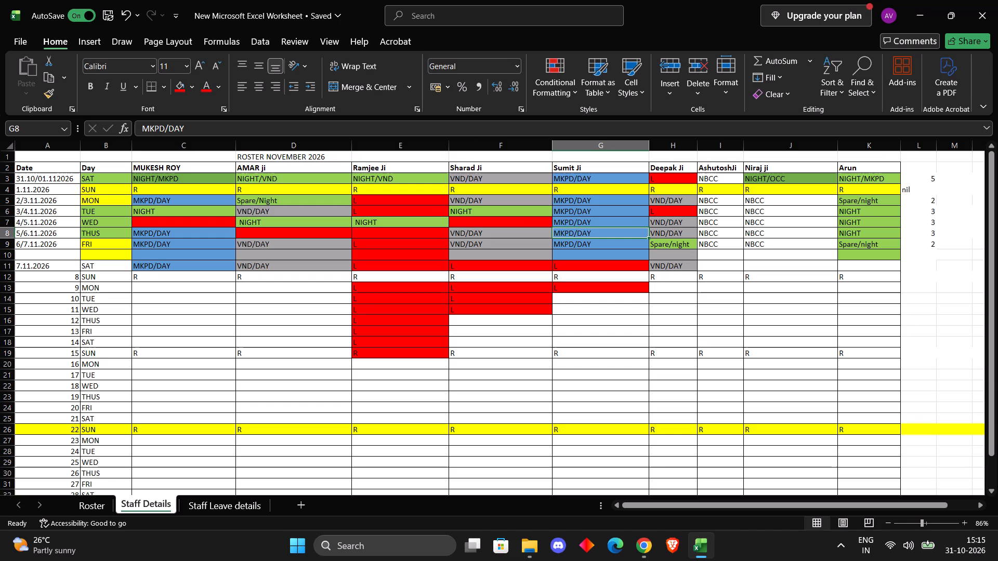
type("NIGHT")
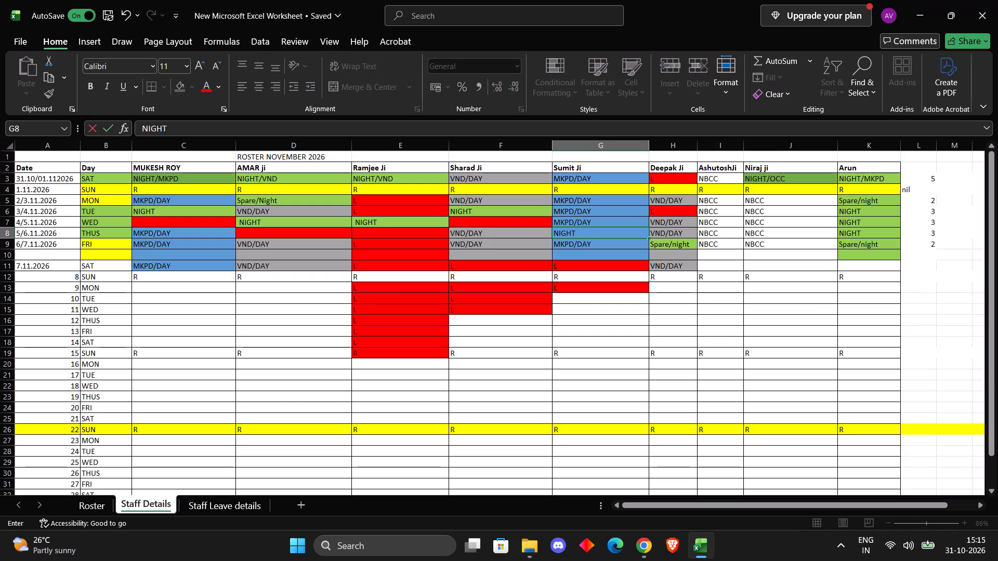
left_click(692, 304)
left_click(606, 233)
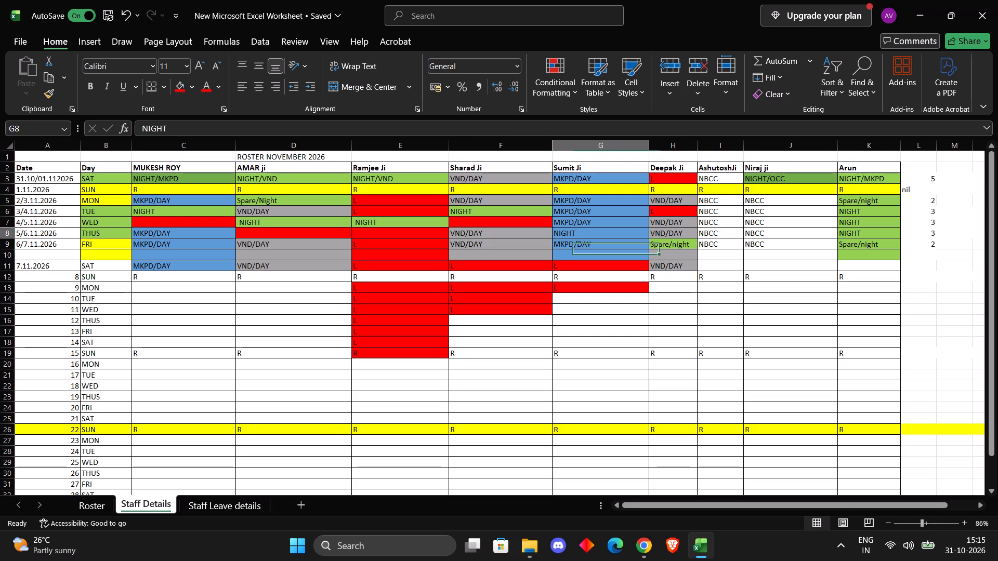
left_click(193, 87)
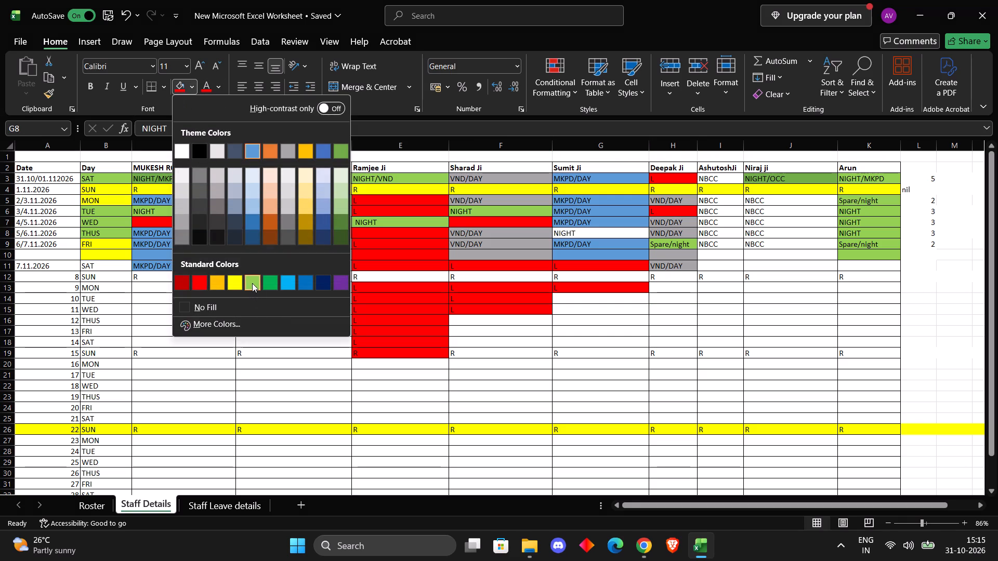
left_click(252, 284)
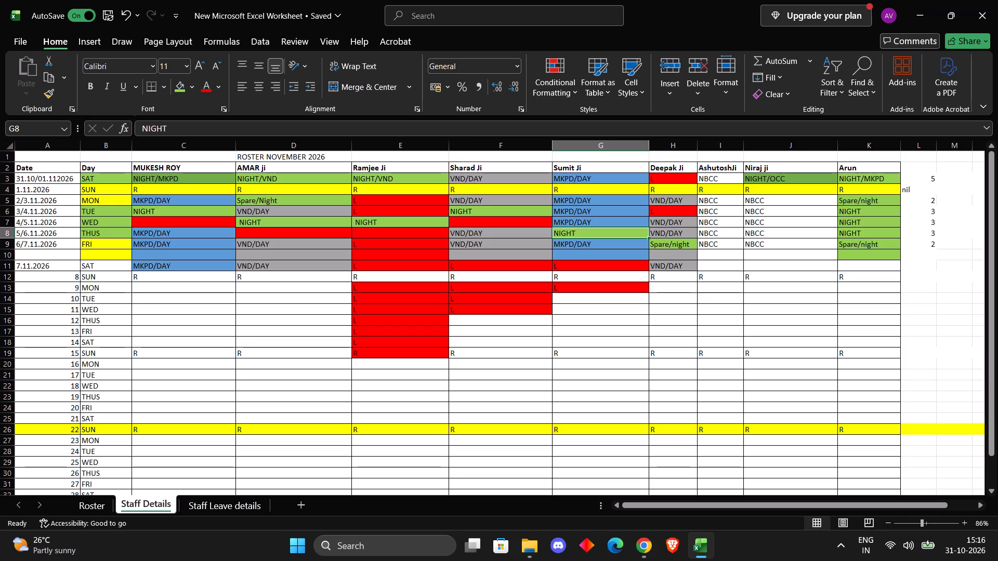
Change the 5/6.11.2026 entry in J8 to NIGHT and fill the cell light green.
left_click(764, 234)
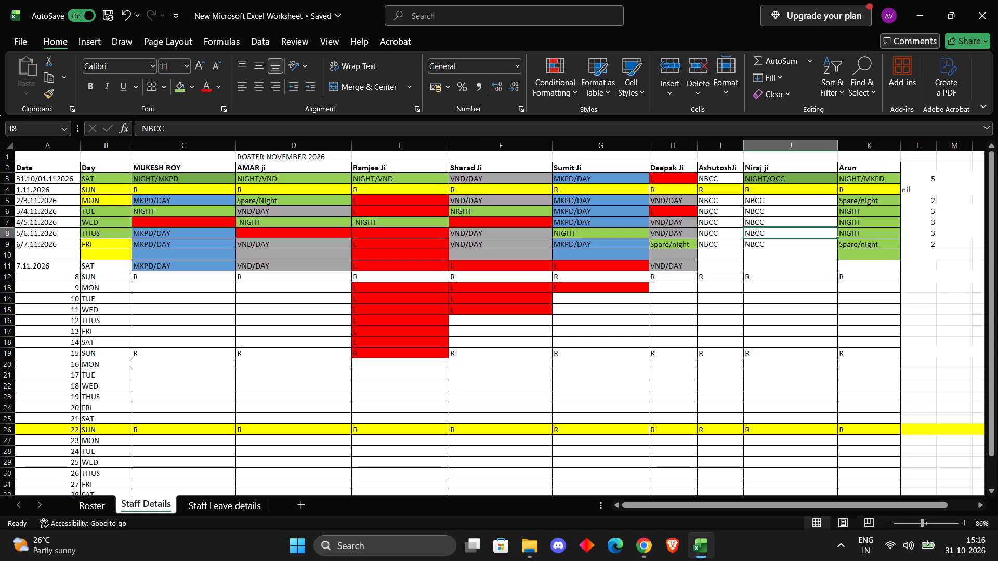
key("shift+n")
type("IGHT")
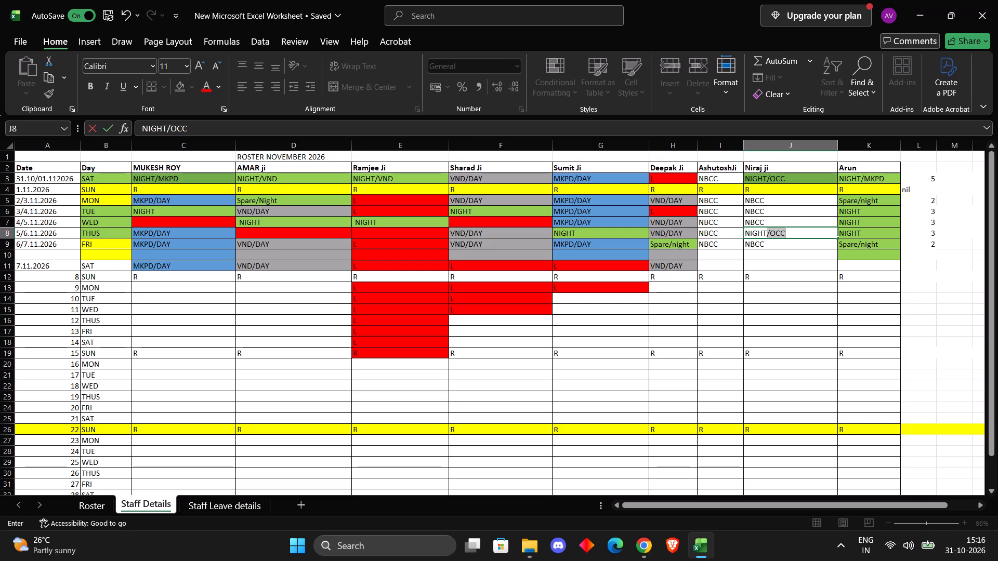
key("BackSpace")
left_click_drag(796, 308, 778, 235)
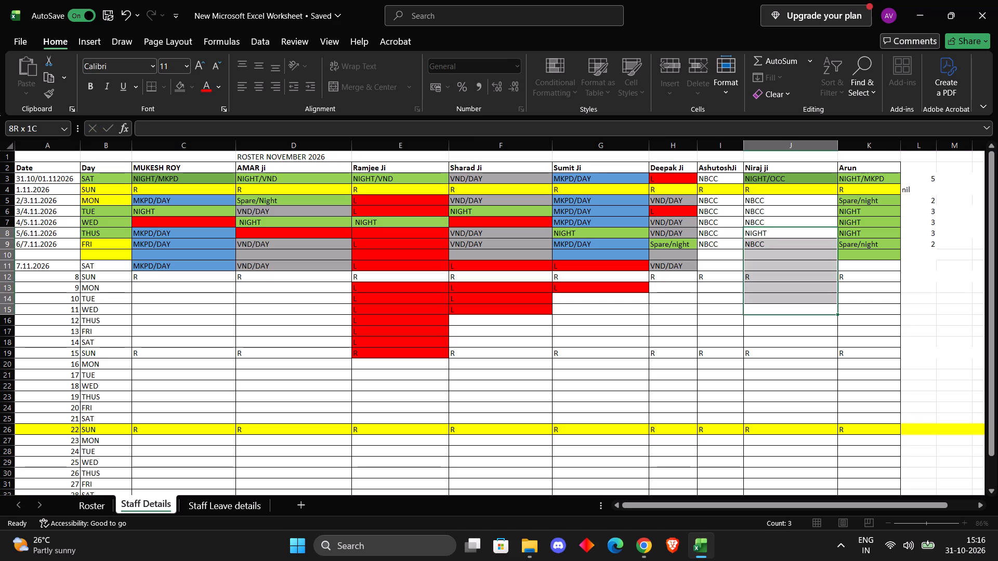
left_click_drag(778, 235, 778, 234)
left_click(778, 234)
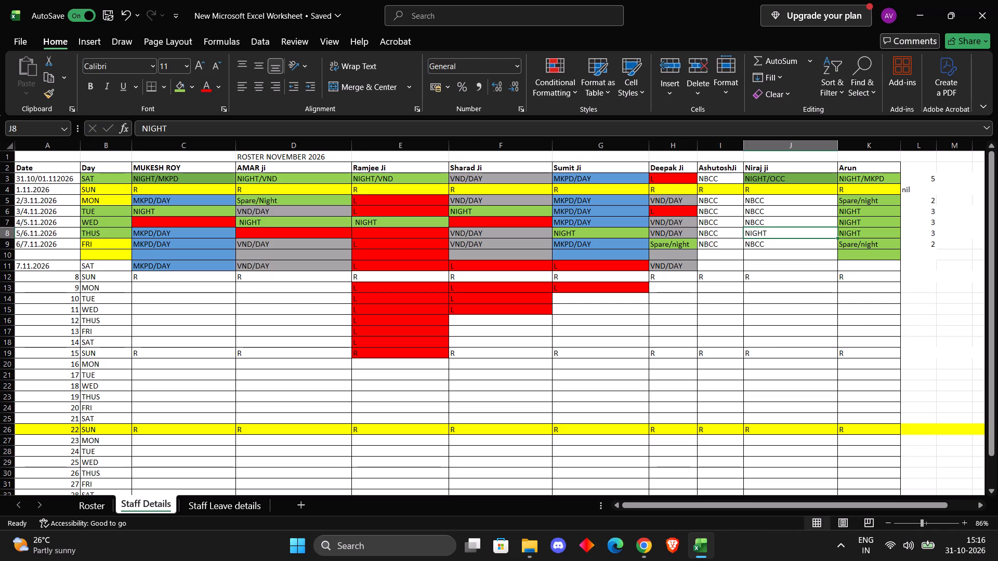
left_click_drag(791, 276, 780, 238)
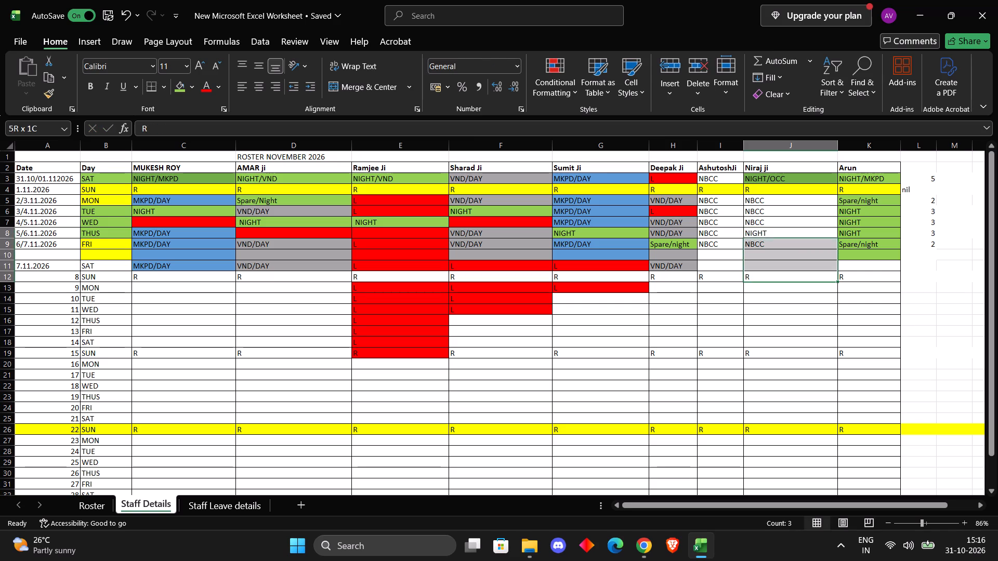
left_click_drag(780, 238, 783, 233)
left_click(783, 233)
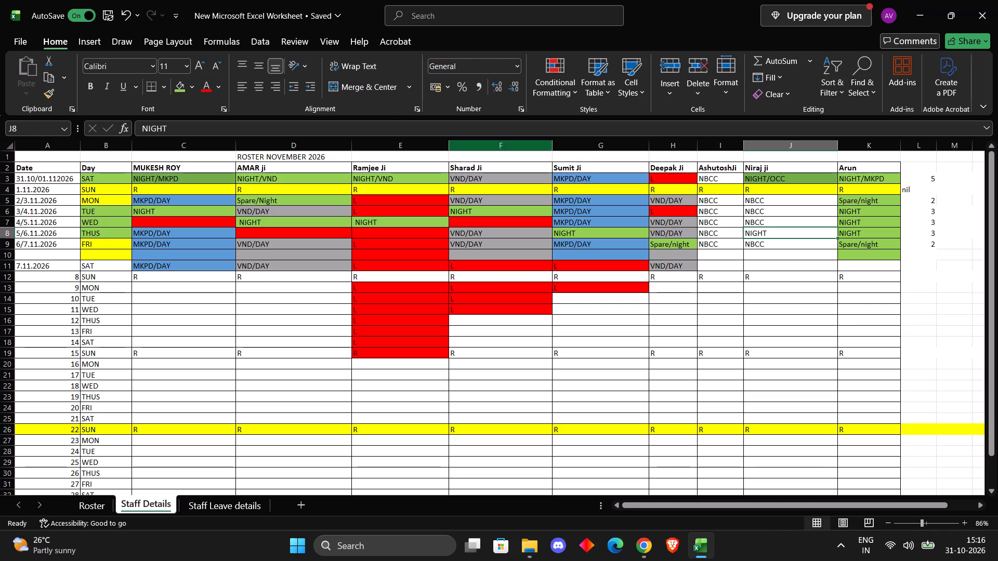
left_click(181, 91)
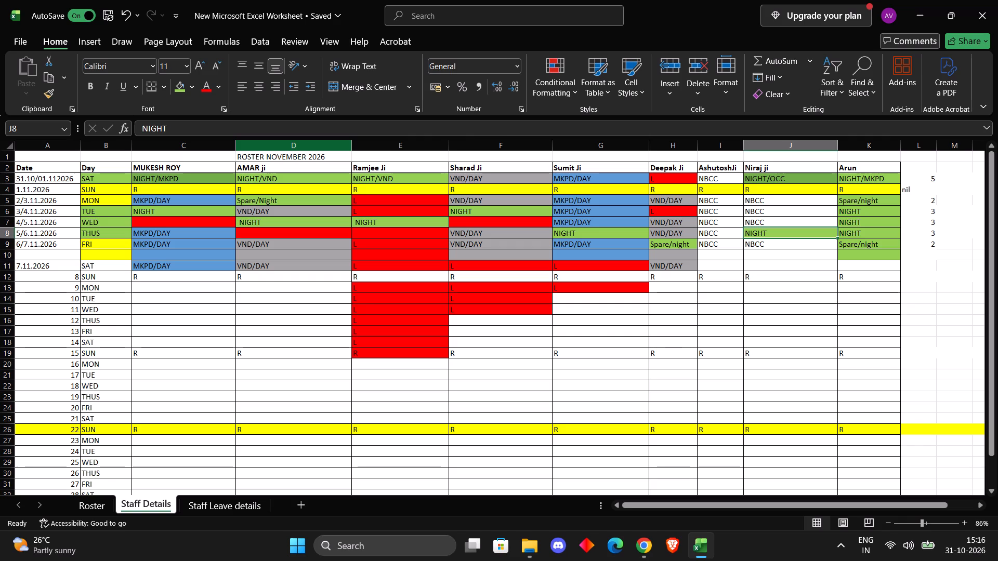
left_click(784, 232)
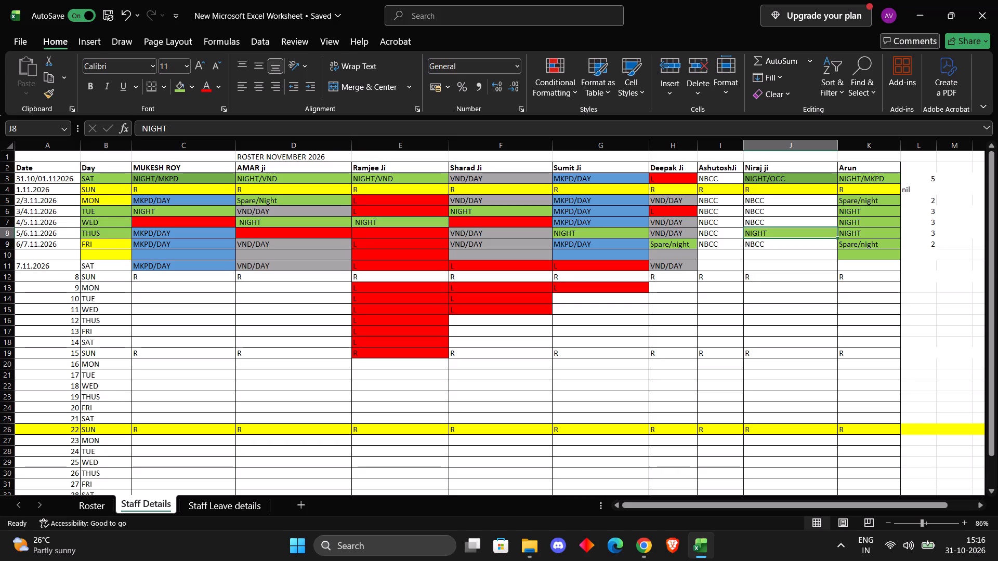
Fill the 6/7.11.2026 cell G9 below the NIGHT shift red and clear its MKPD/DAY entry.
left_click(580, 234)
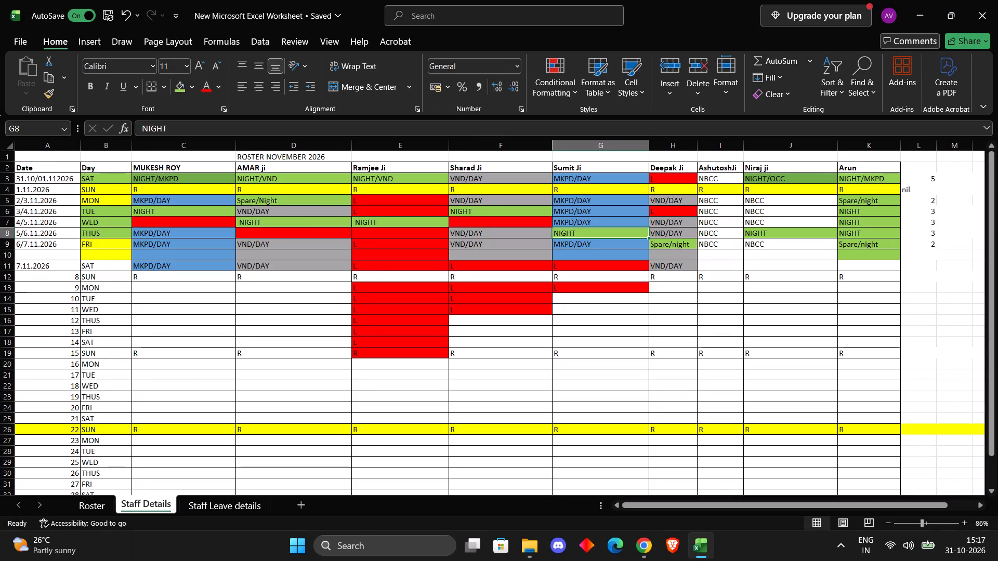
left_click(590, 244)
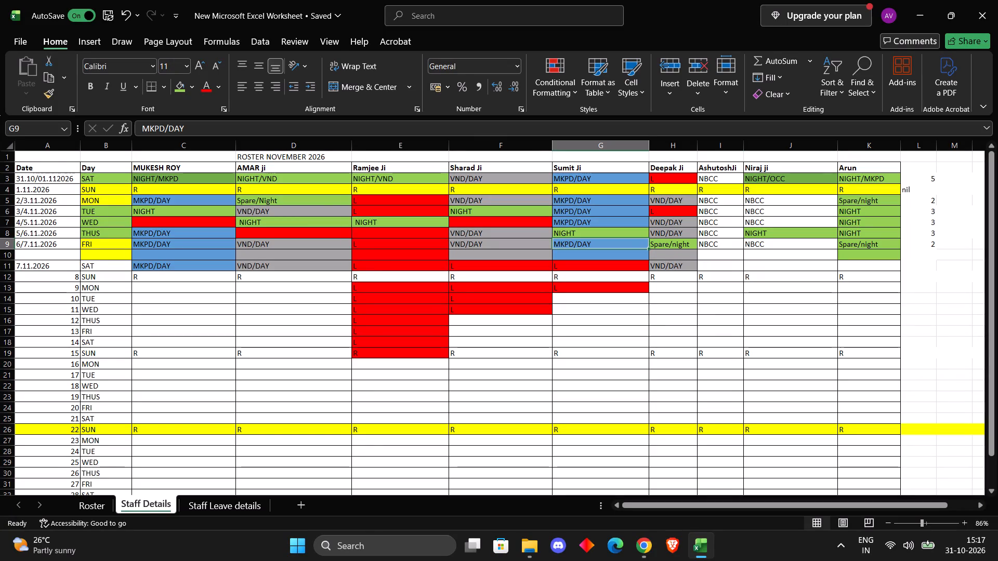
left_click(598, 232)
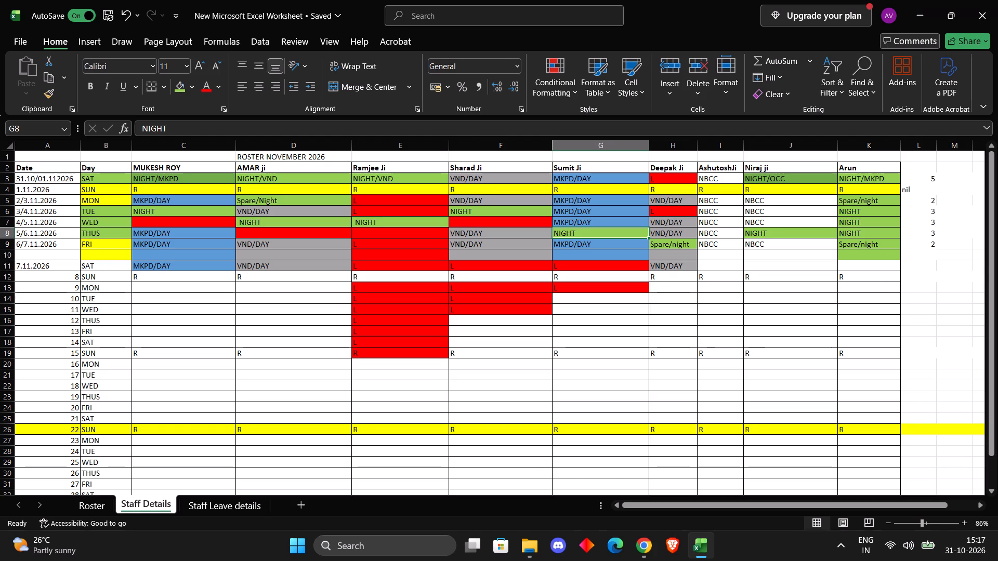
left_click(597, 243)
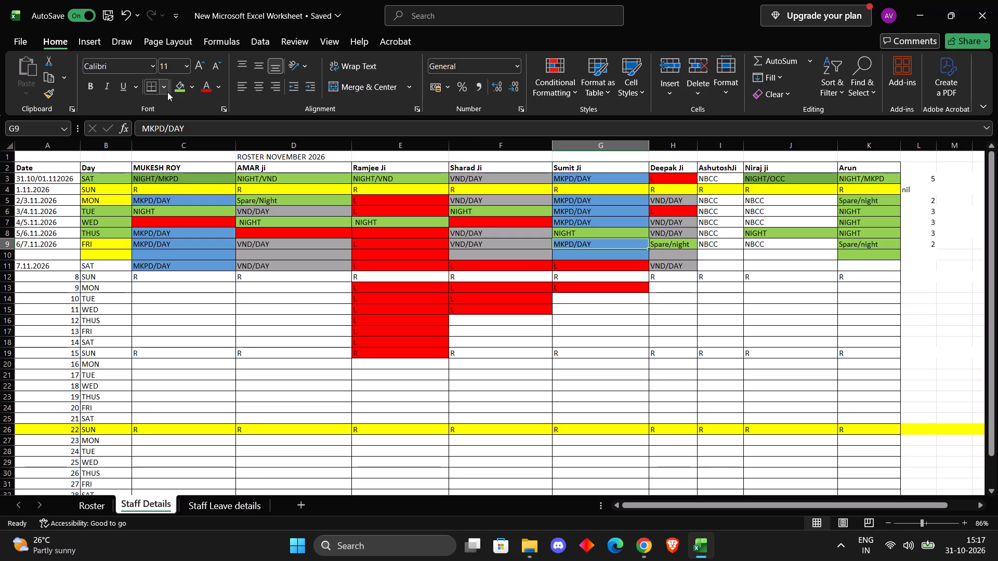
left_click(190, 88)
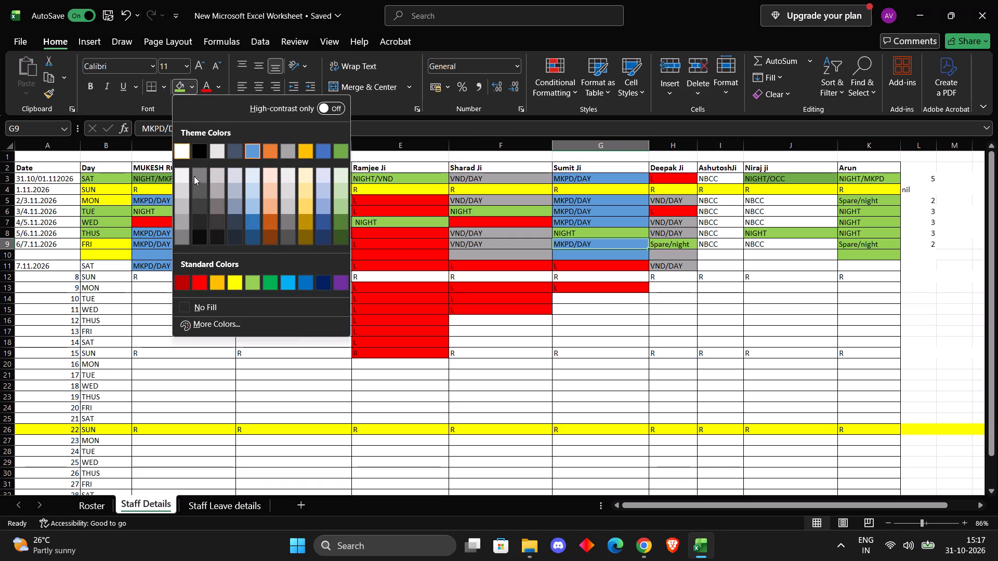
left_click(203, 278)
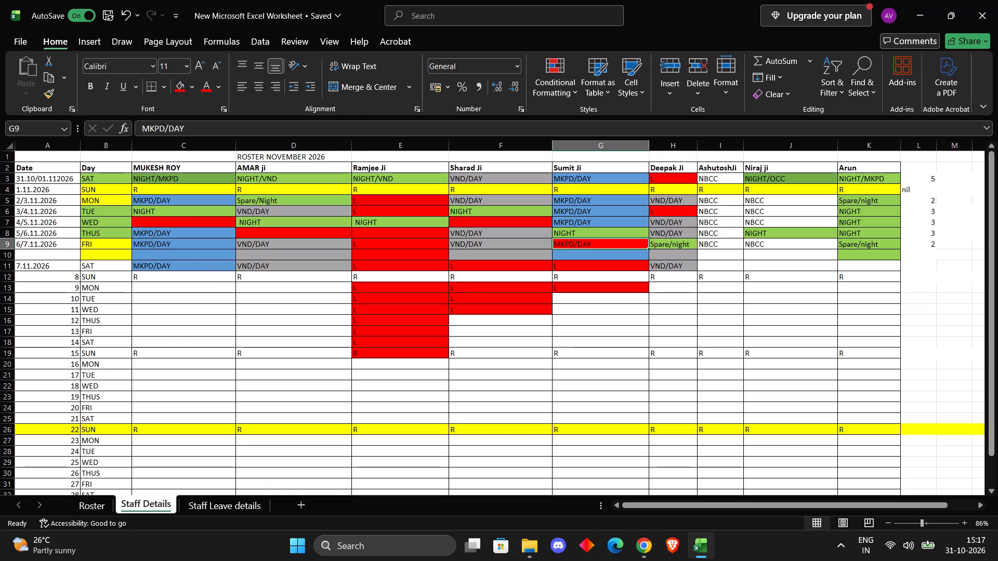
left_click(609, 244)
key("BackSpace")
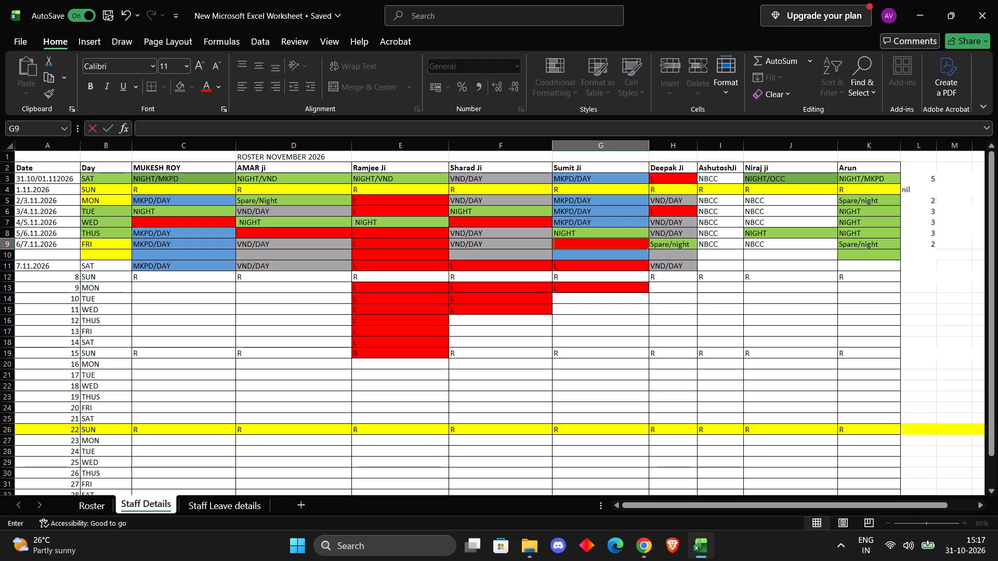
Clear the NBCC entry from the 6/7.11.2026 cell J9 and fill the cell red.
left_click(765, 243)
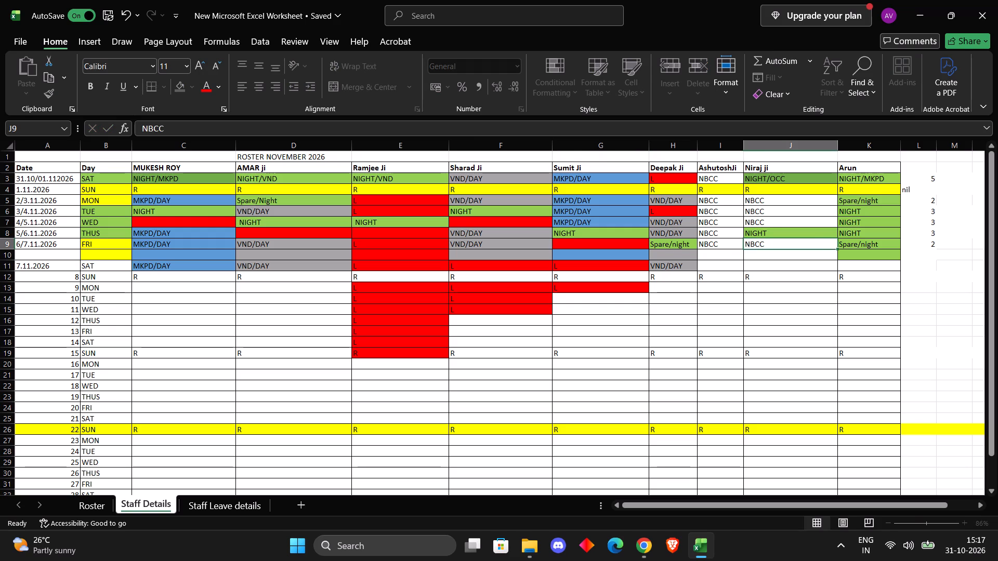
key("BackSpace")
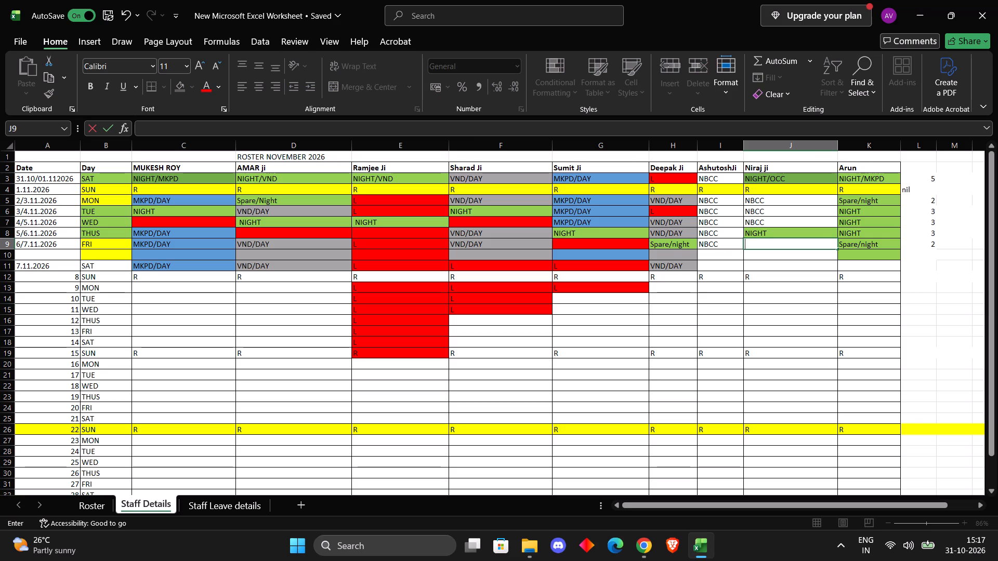
left_click_drag(794, 270, 793, 246)
left_click(793, 246)
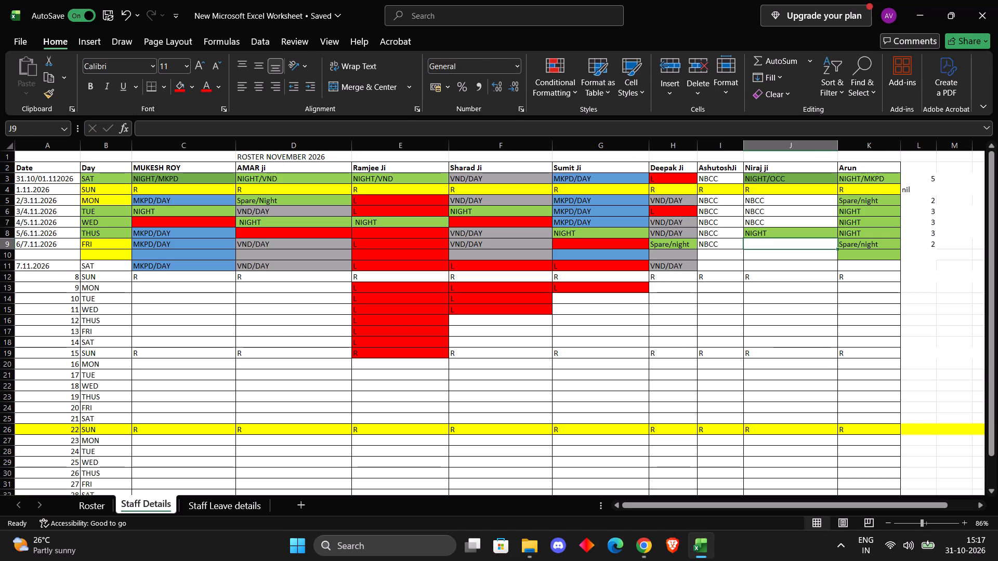
left_click(177, 86)
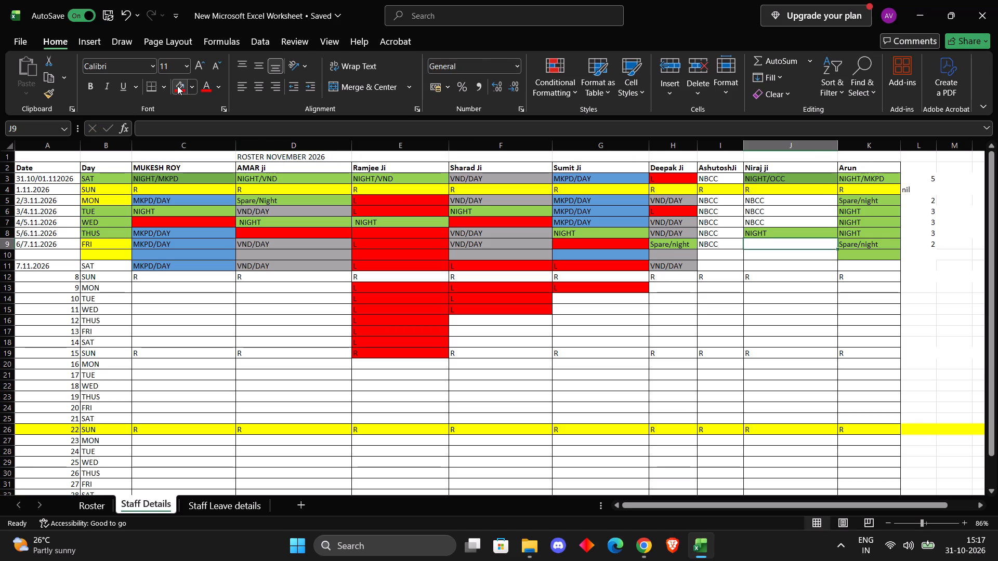
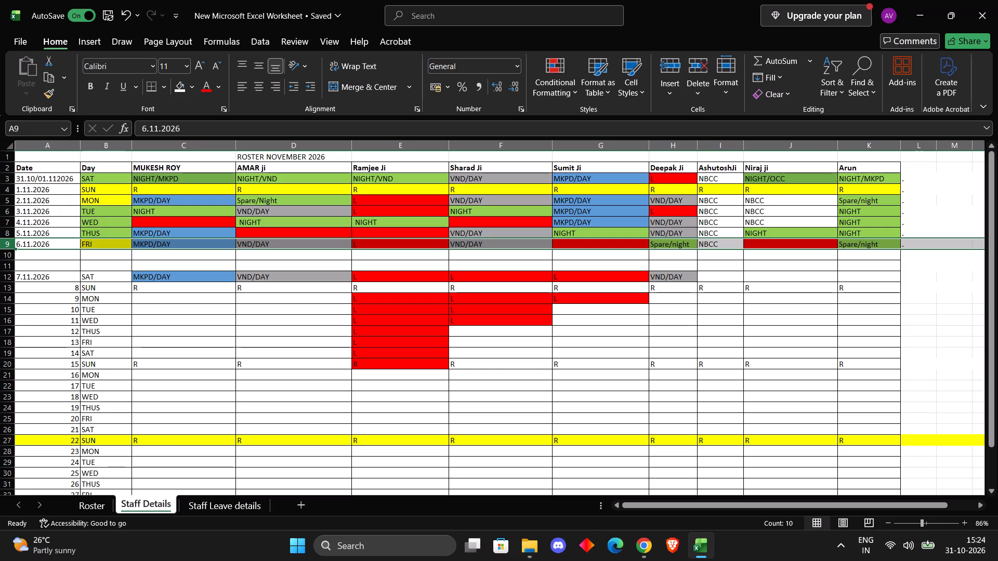
Save the November 2026 roster workbook and close it.
left_click(530, 397)
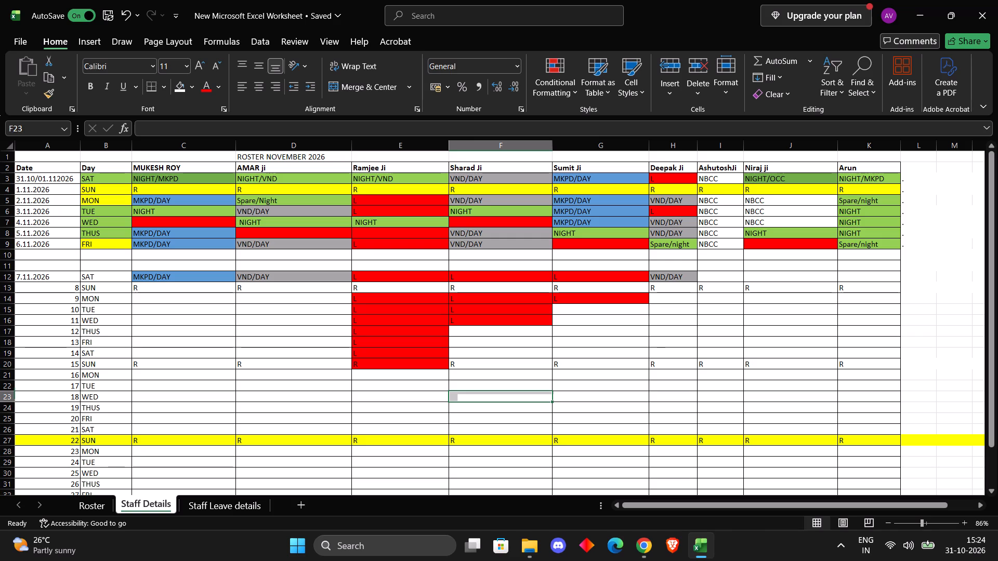
key("ctrl+s")
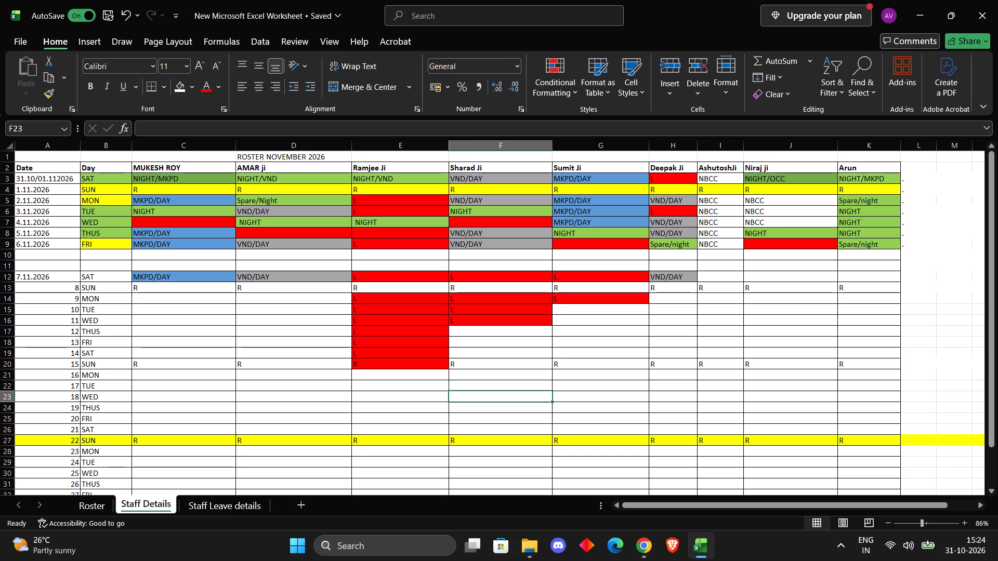
left_click(982, 14)
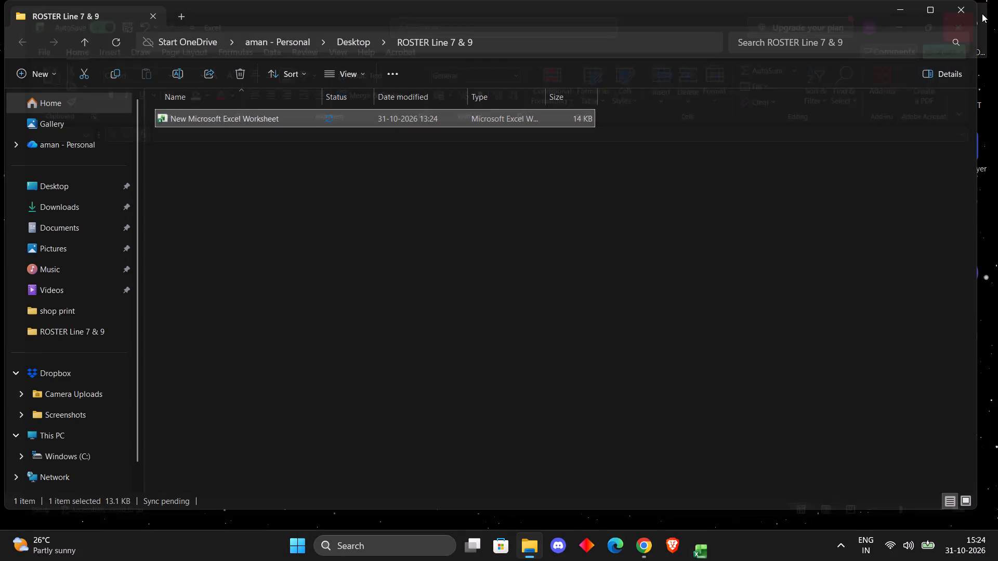
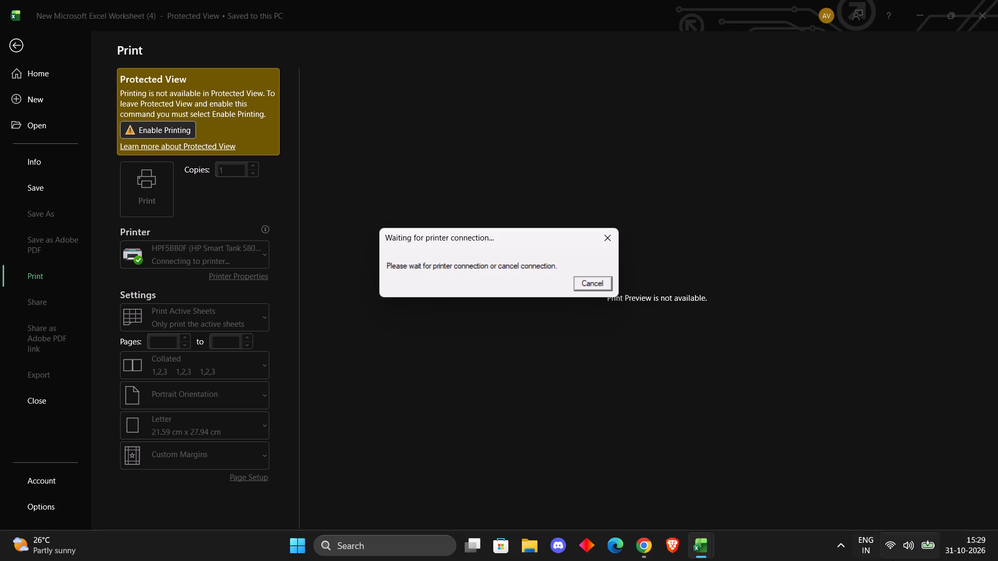
Restart the computer's Wi-Fi by switching it off and back on from the system's quick settings.
left_click(891, 544)
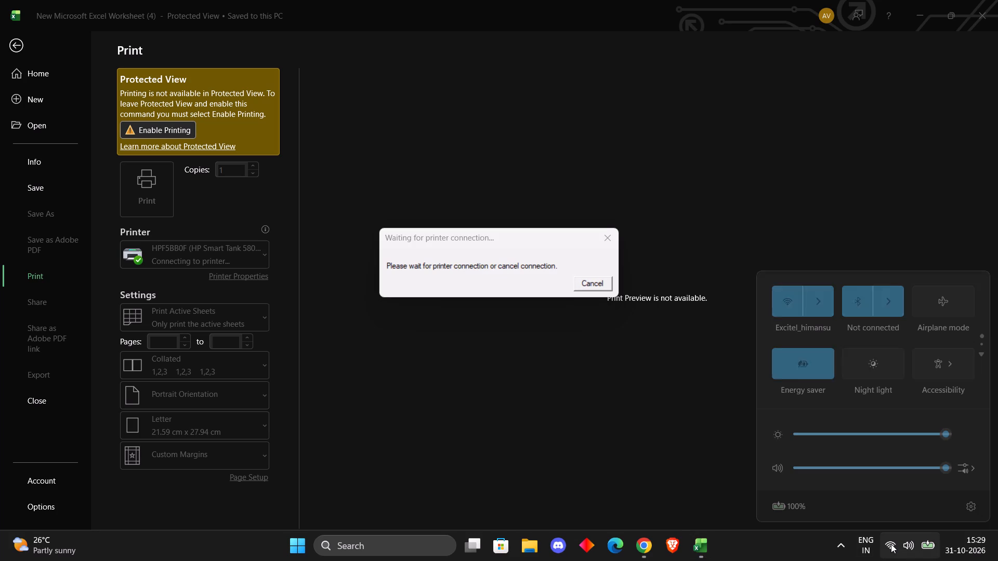
left_click(799, 299)
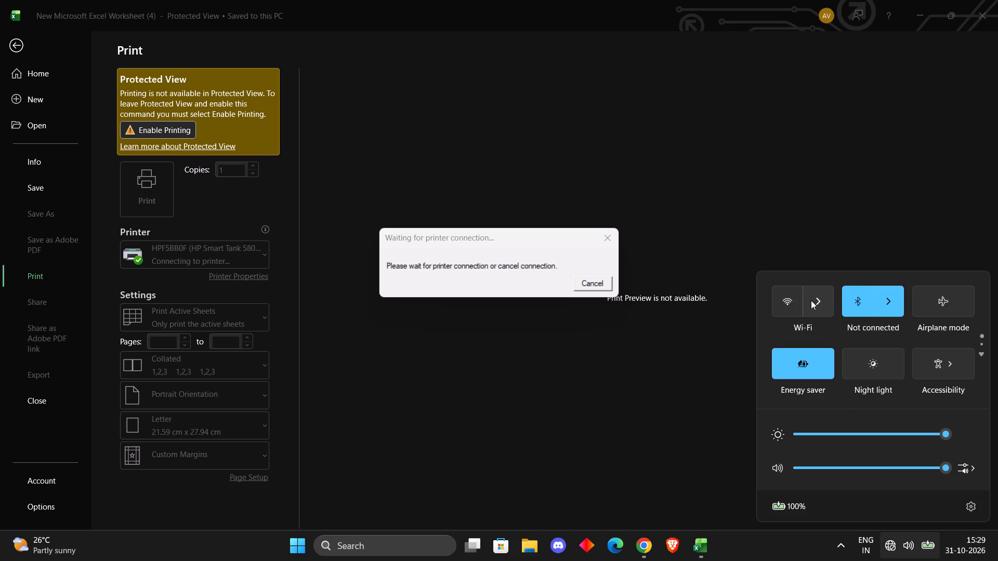
left_click(812, 300)
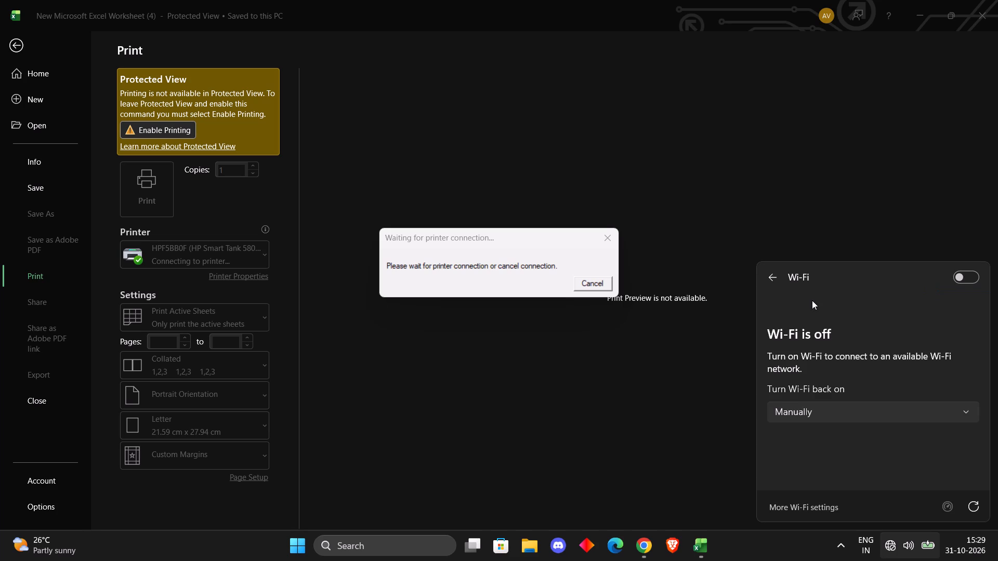
left_click(965, 275)
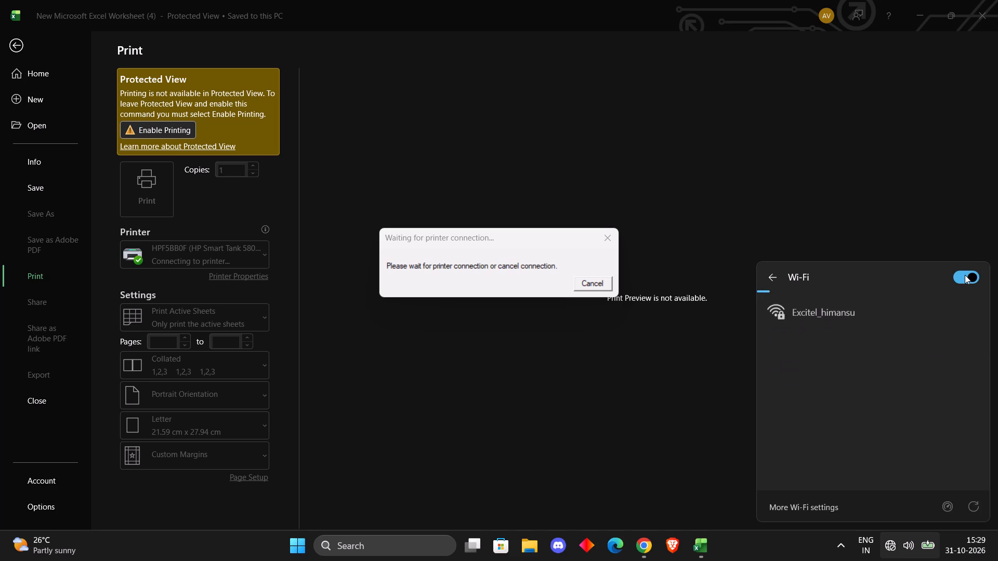
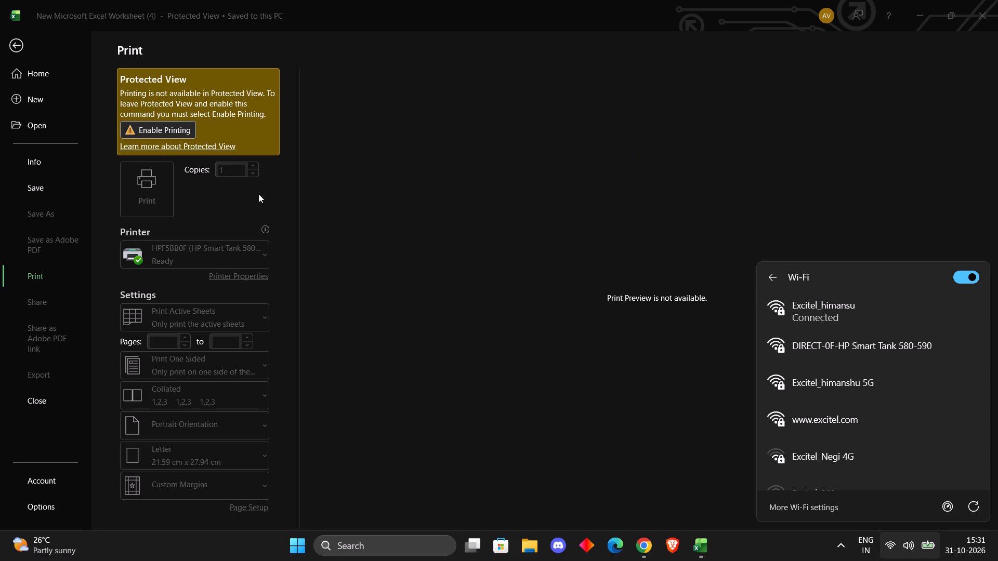
Enable printing for the New Microsoft Excel Worksheet (4) workbook open in Protected View.
left_click(176, 129)
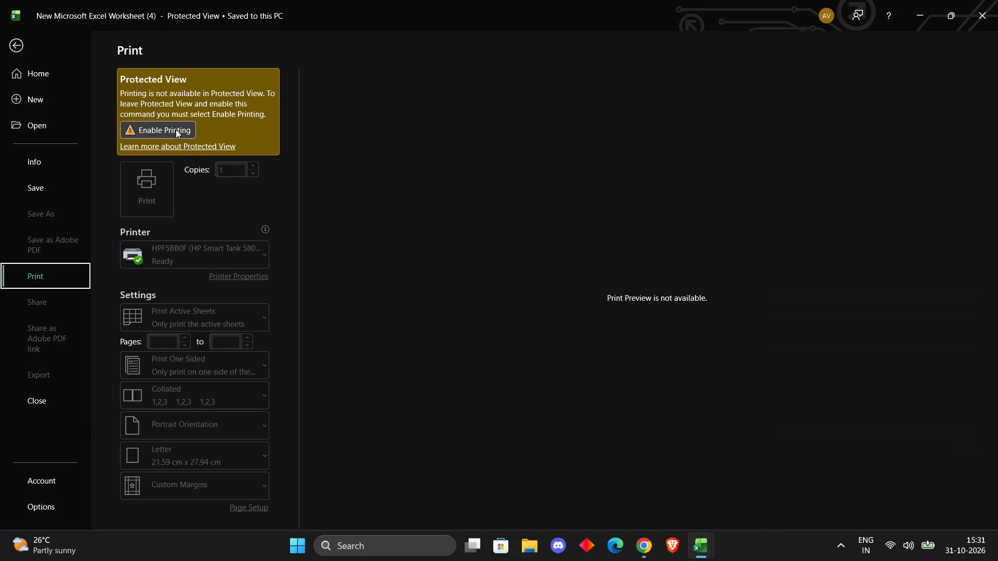
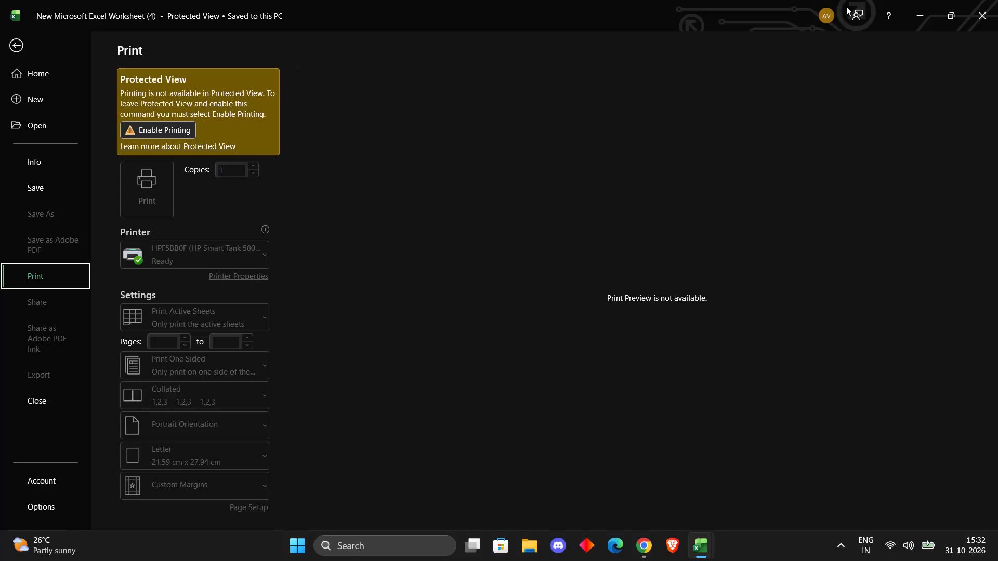
Close the protected workbook New Microsoft Excel Worksheet (4).
left_click(978, 10)
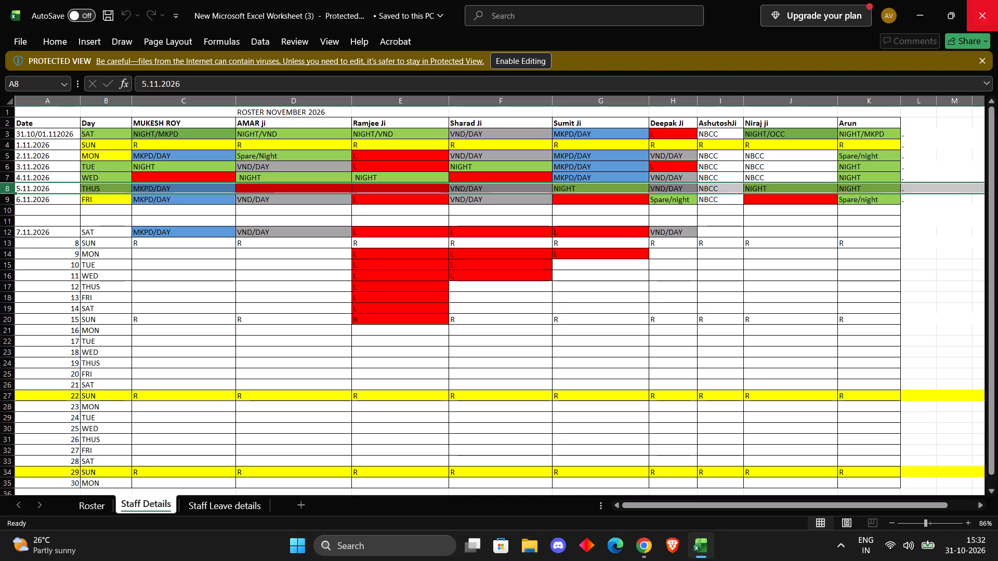
Look through the Roster, Staff Details and Staff Leave details sheets of New Microsoft Excel Worksheet (3), trying to open the first two sheets' options.
left_click(96, 504)
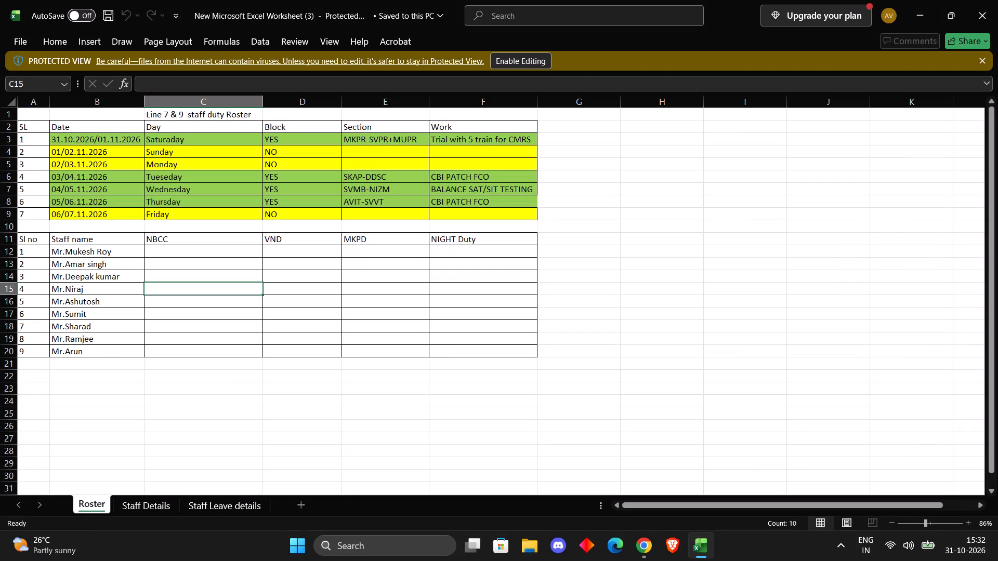
left_click(94, 509)
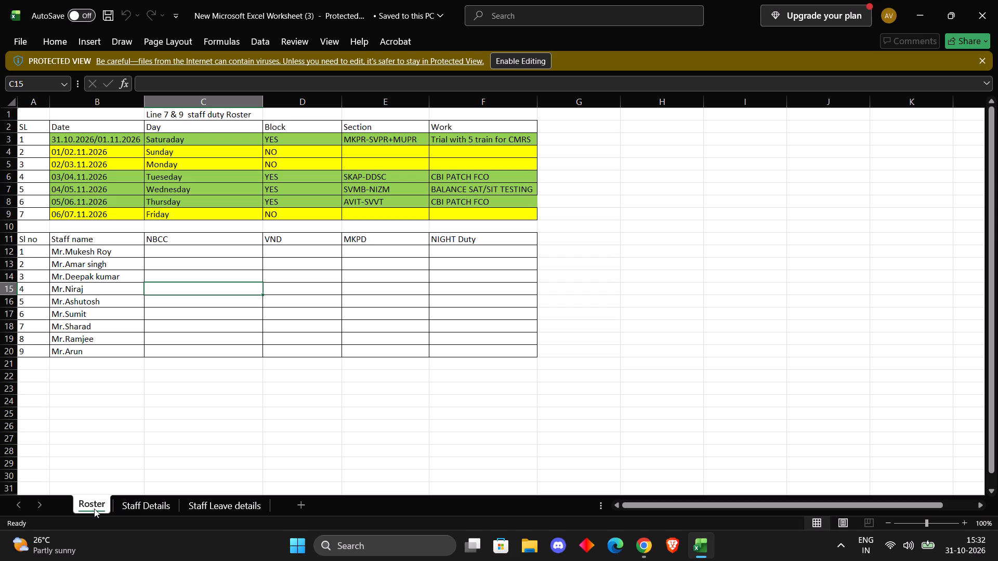
right_click(94, 509)
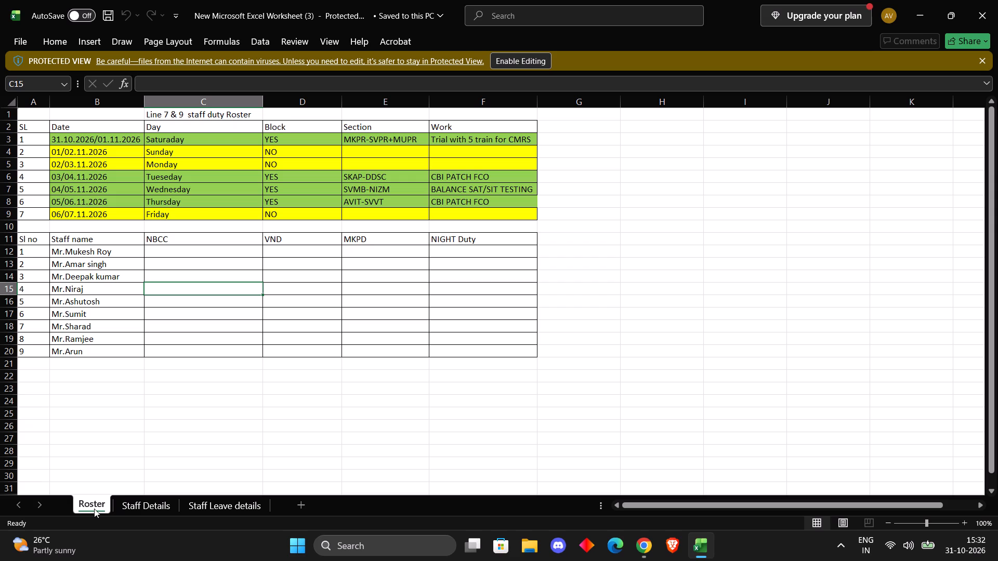
left_click(94, 504)
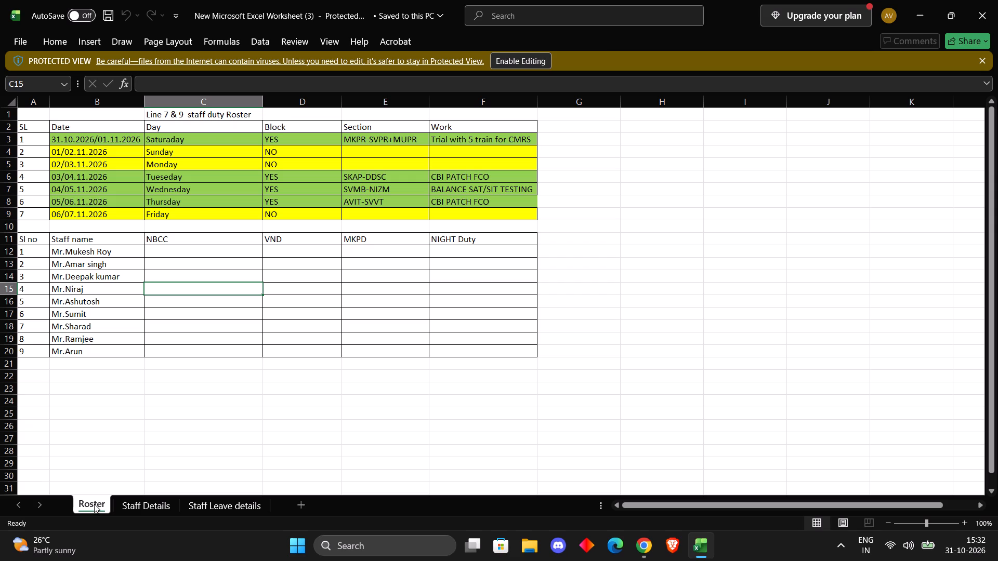
right_click(94, 504)
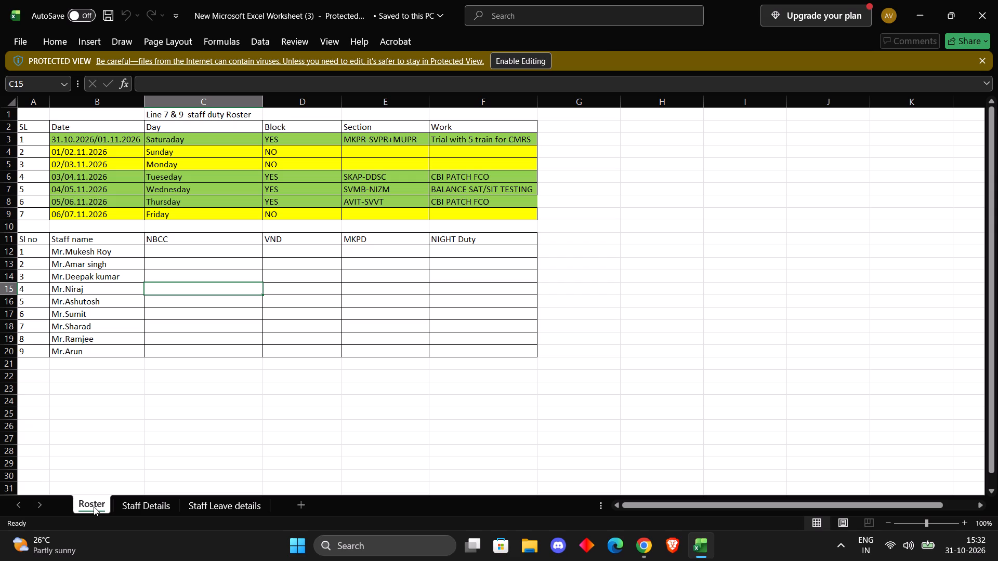
double_click(94, 506)
left_click(139, 506)
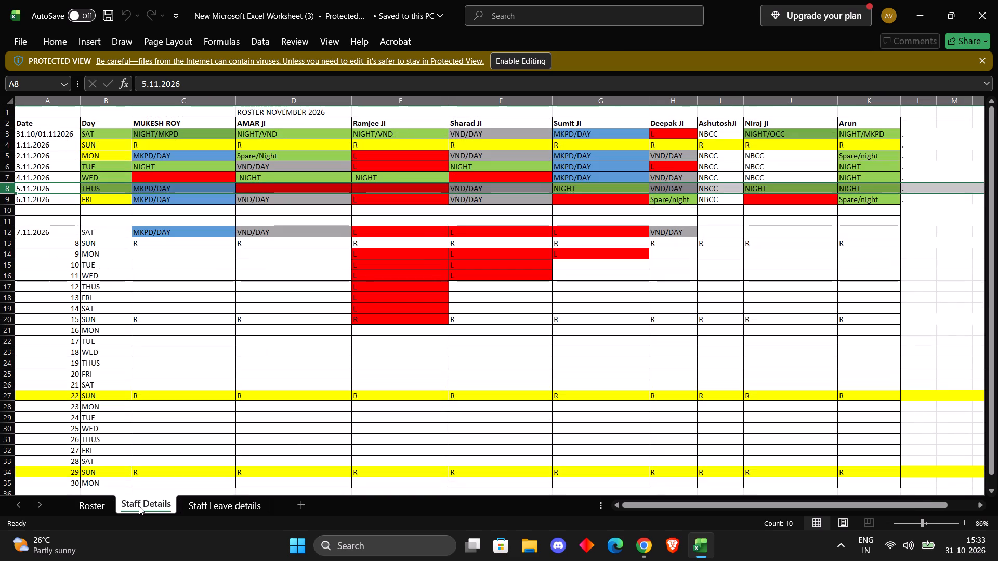
right_click_drag(139, 506, 135, 533)
left_click(90, 501)
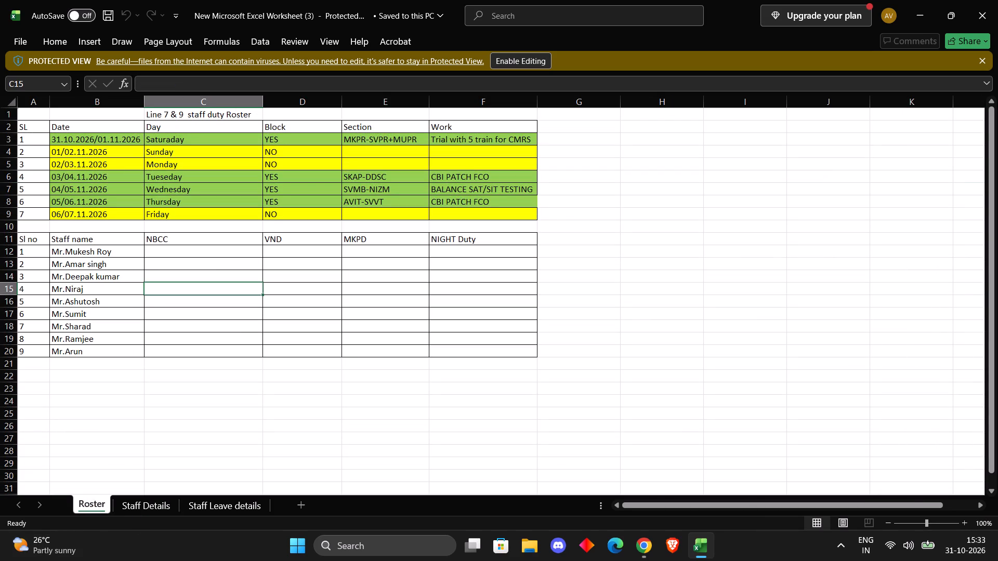
left_click(242, 500)
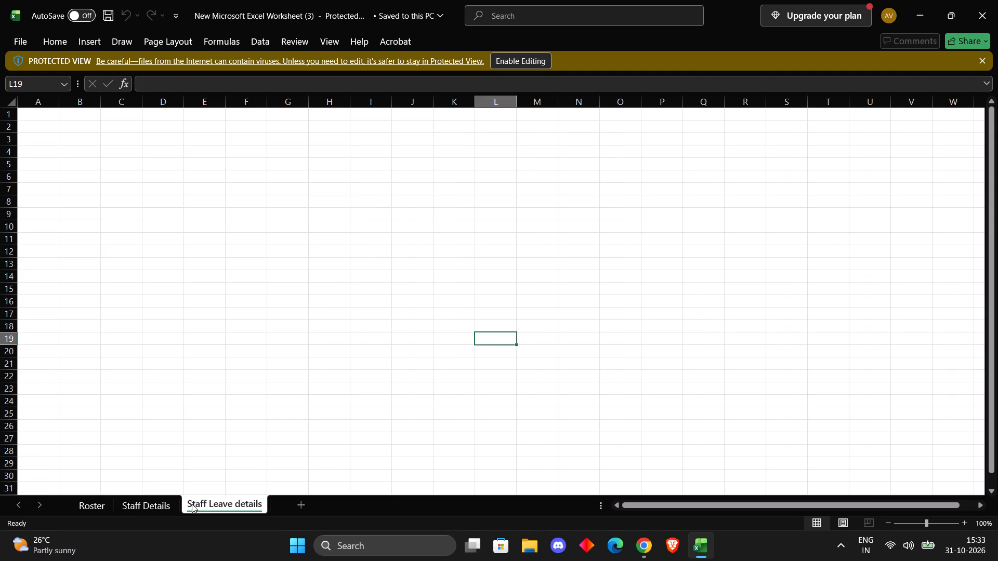
left_click(167, 499)
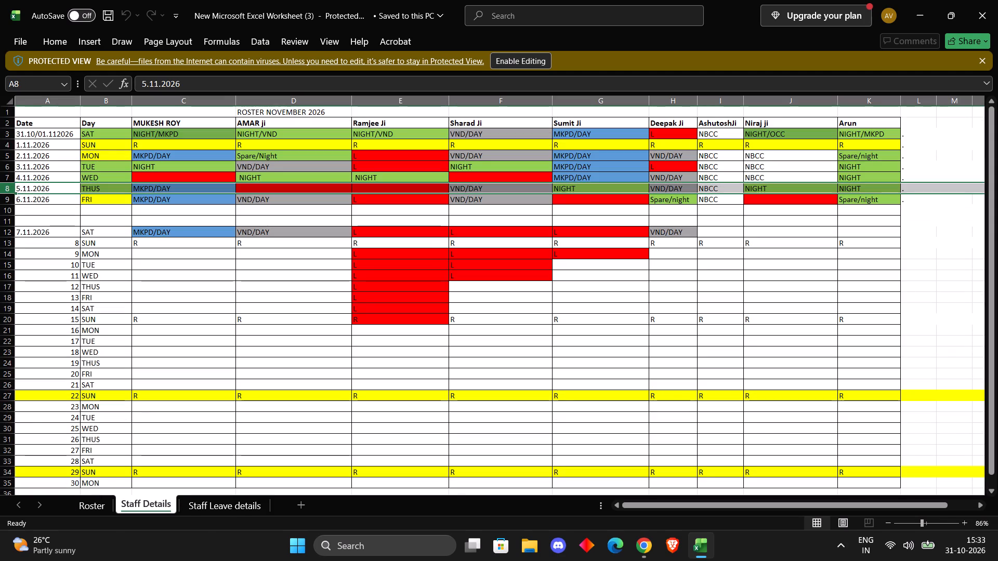
left_click(94, 505)
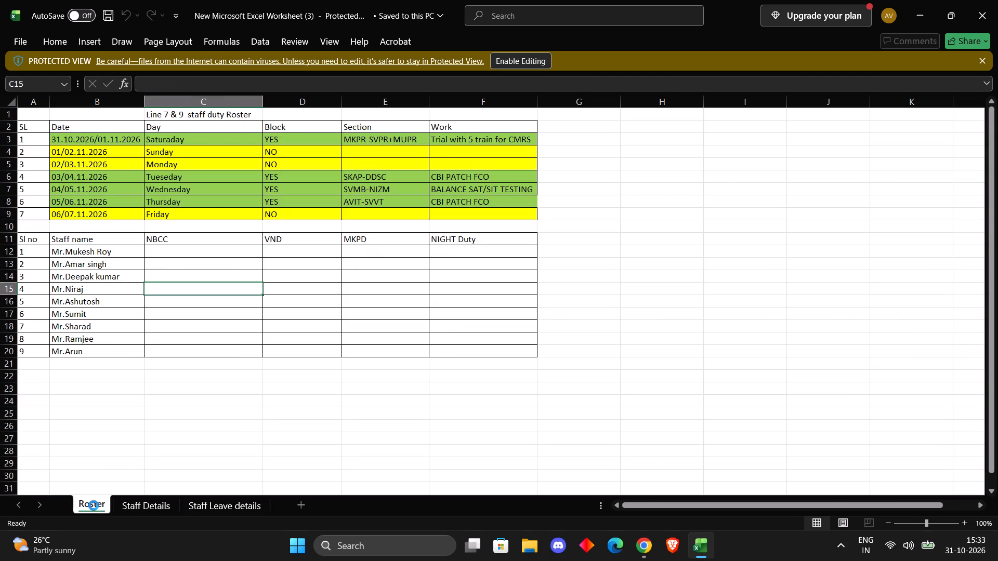
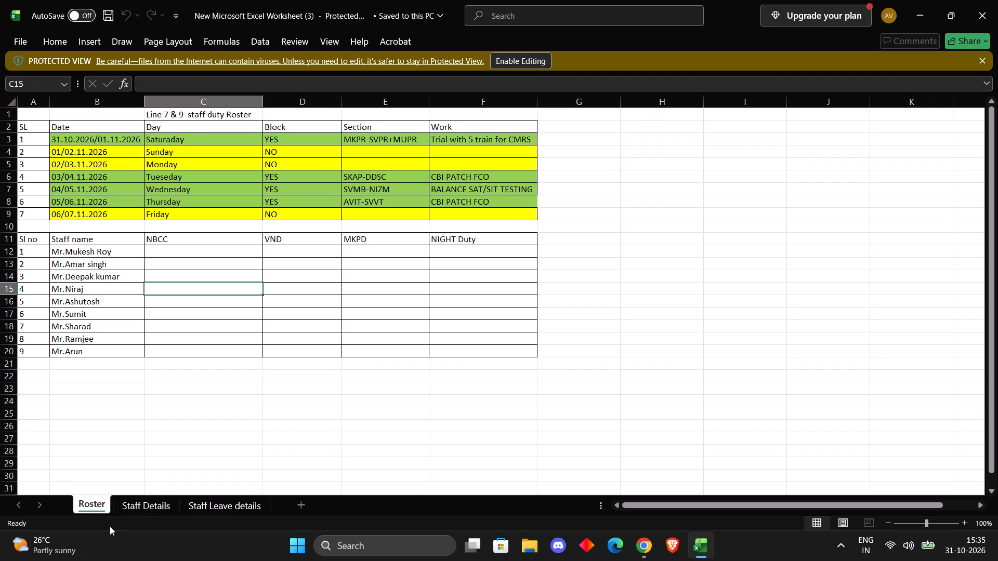
Compare the Roster sheet's dated block and work schedule with the November 2026 duty assignments on the Staff Details sheet.
left_click(102, 507)
left_click(97, 510)
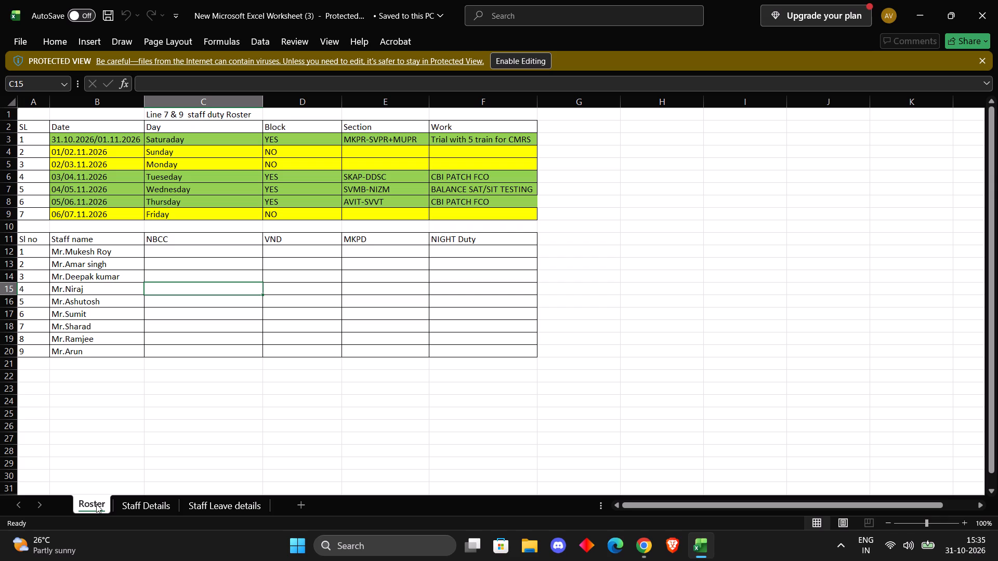
right_click(96, 504)
left_click(153, 503)
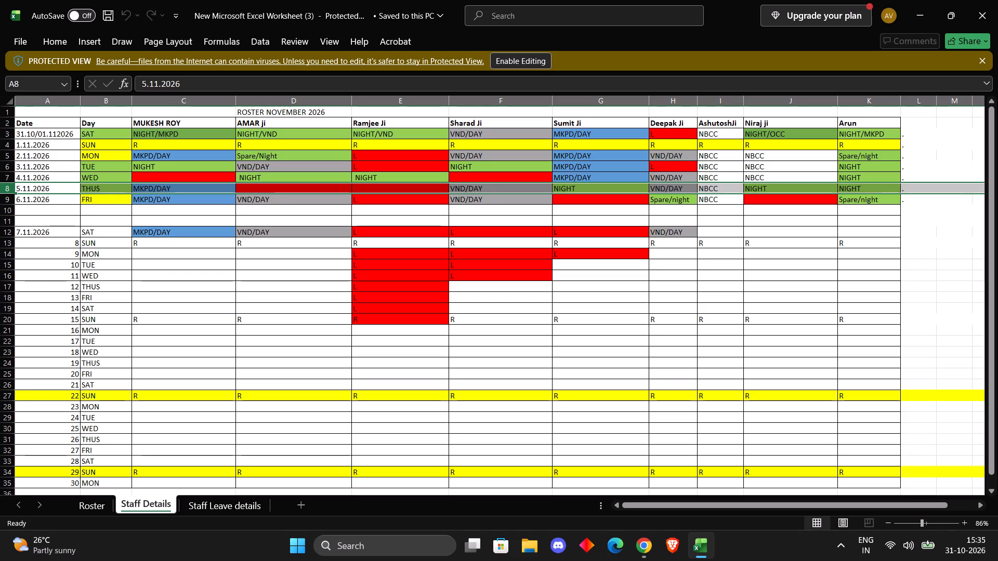
left_click(501, 190)
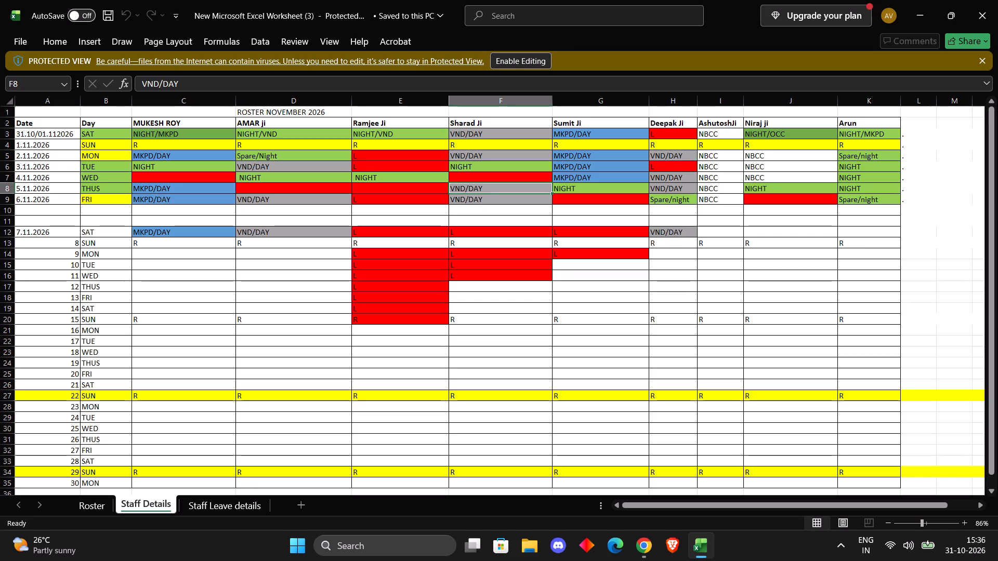
left_click(99, 506)
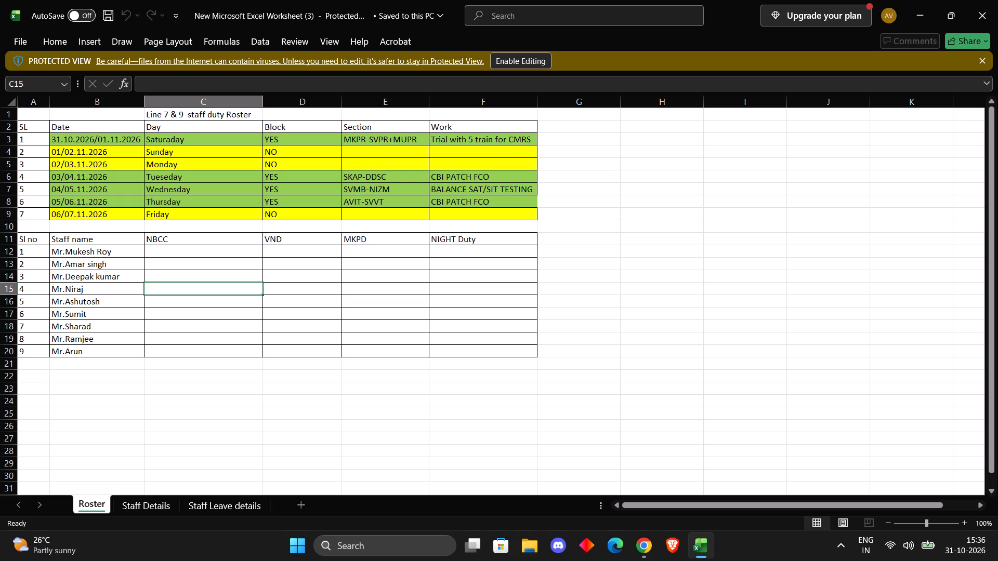
left_click(148, 506)
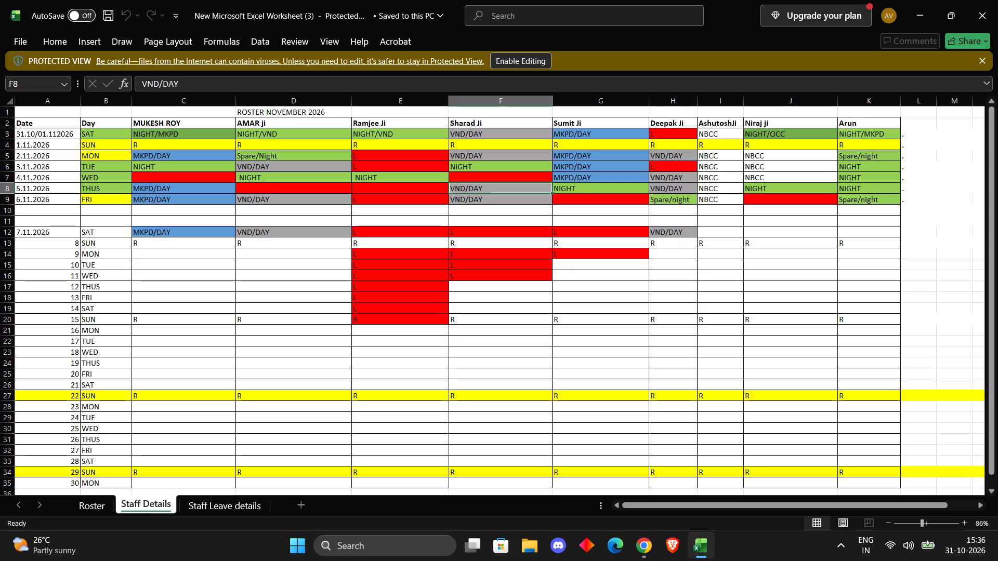
left_click(95, 504)
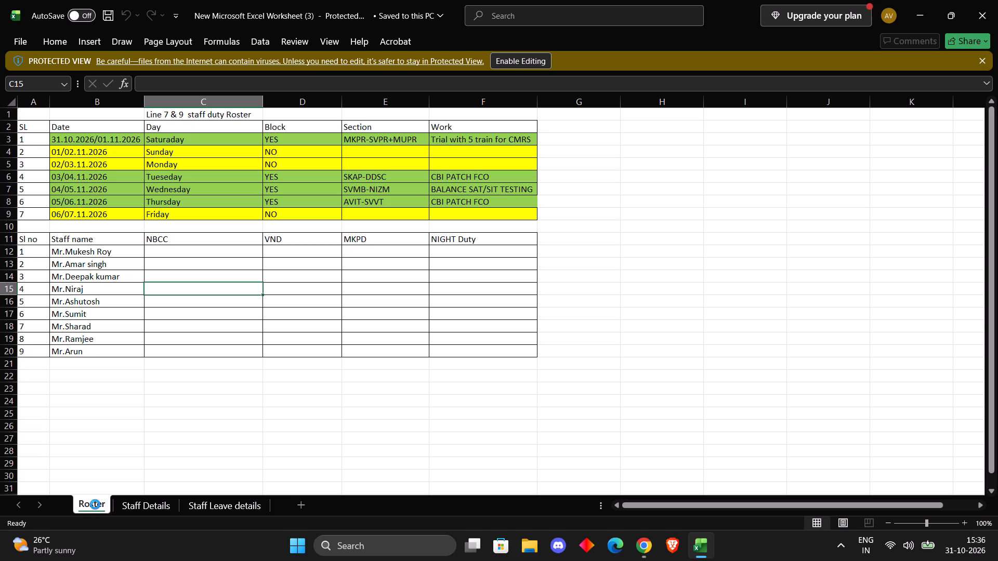
left_click(149, 501)
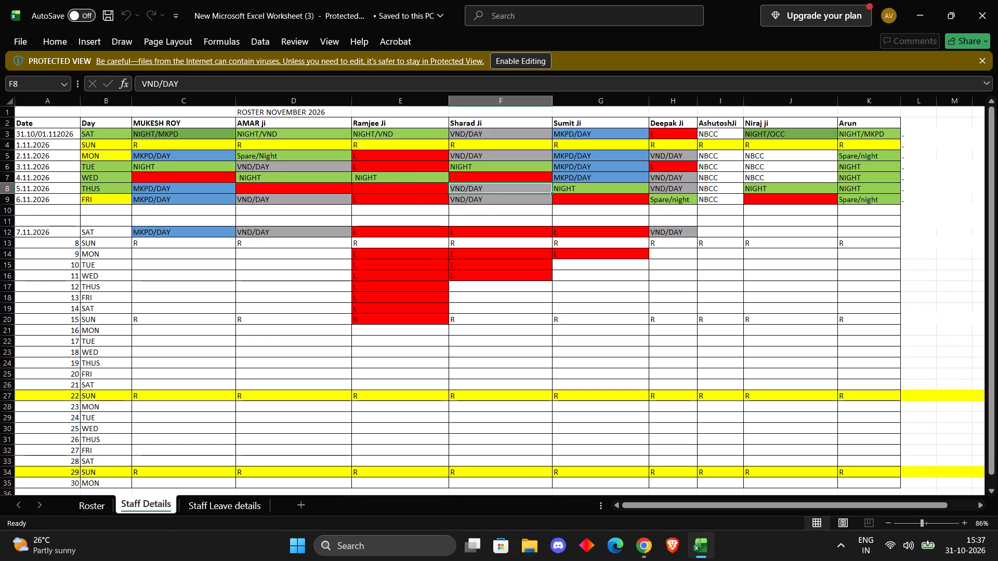